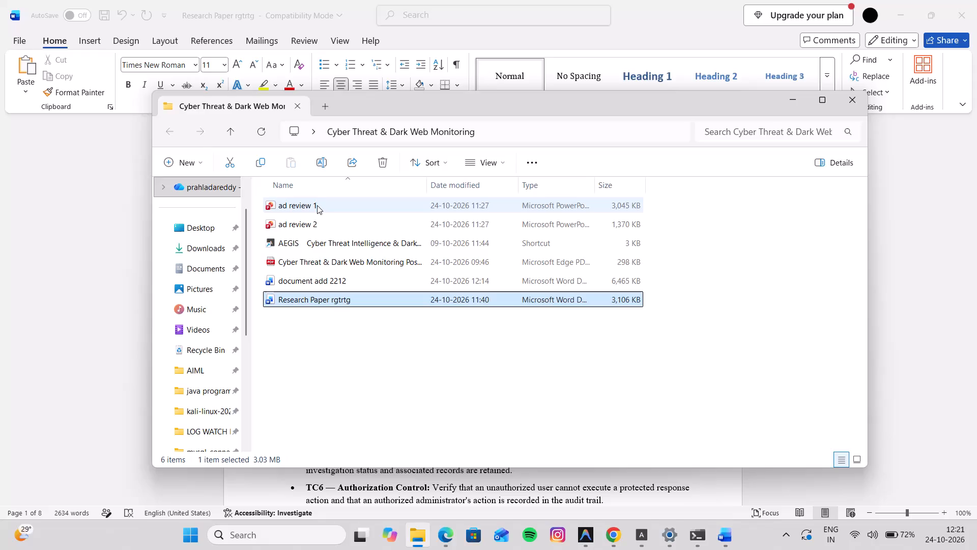
# Open the "ad review 1" presentation from the Cyber Threat & Dark Web Monitoring folder, go to the closing slide and enable editing.
pyautogui.doubleClick(317, 205)
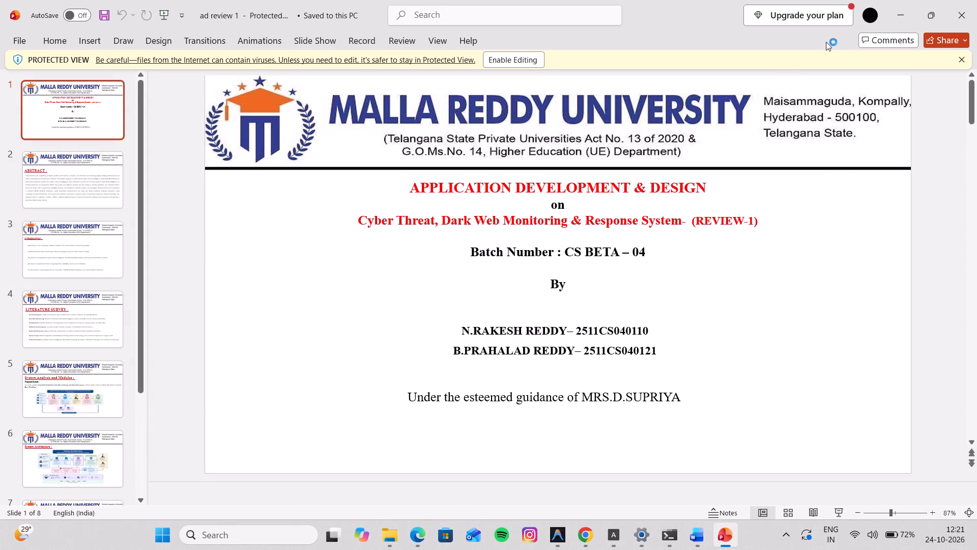
pyautogui.scroll(-7, 419, 293)
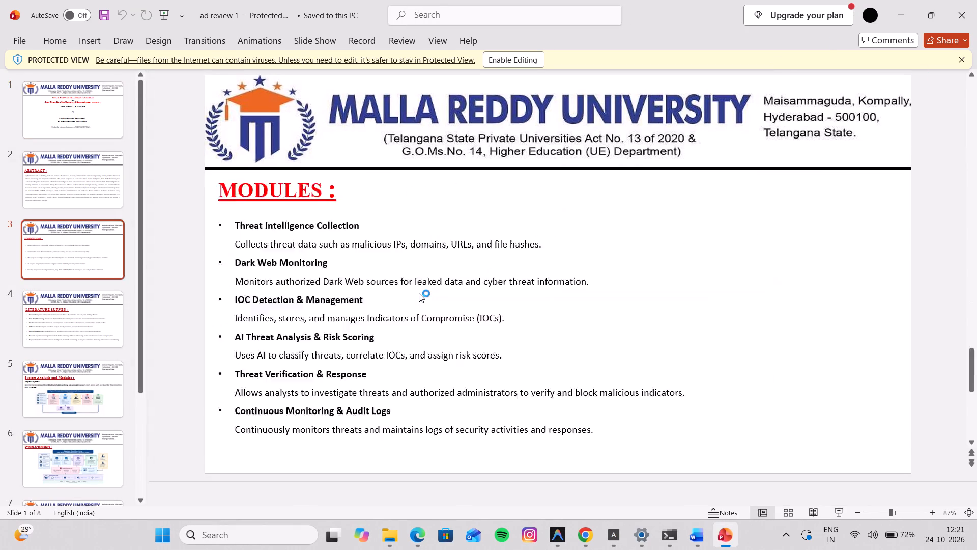
pyautogui.scroll(-4, 419, 293)
pyautogui.click(666, 280)
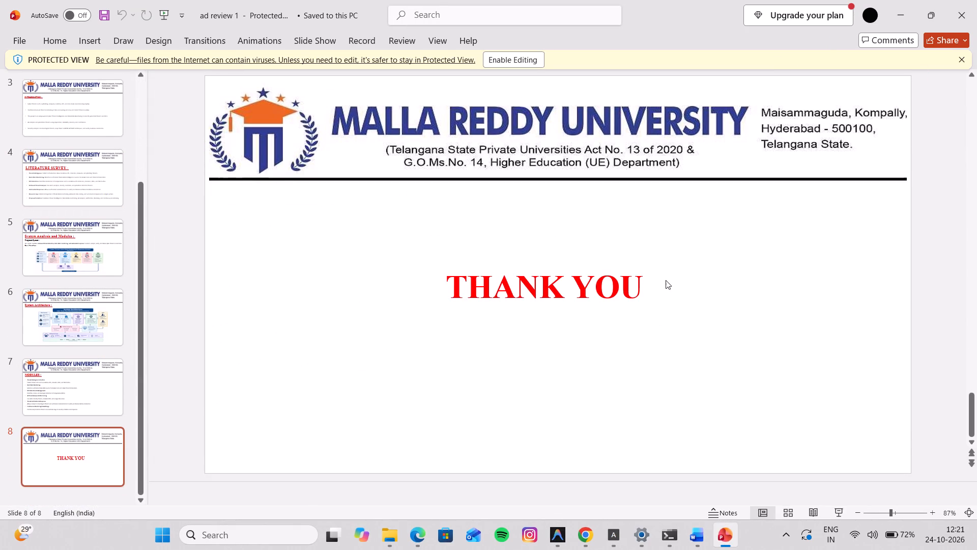
pyautogui.click(619, 275)
pyautogui.click(659, 282)
pyautogui.click(640, 282)
pyautogui.press('BackSpace')
pyautogui.press('BackSpace')
pyautogui.press('BackSpace')
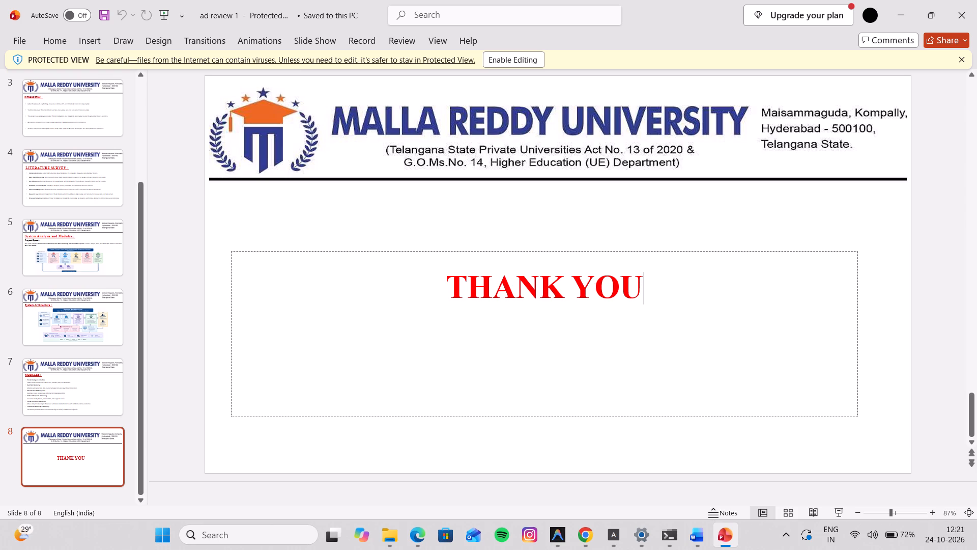
pyautogui.press('BackSpace')
pyautogui.click(509, 62)
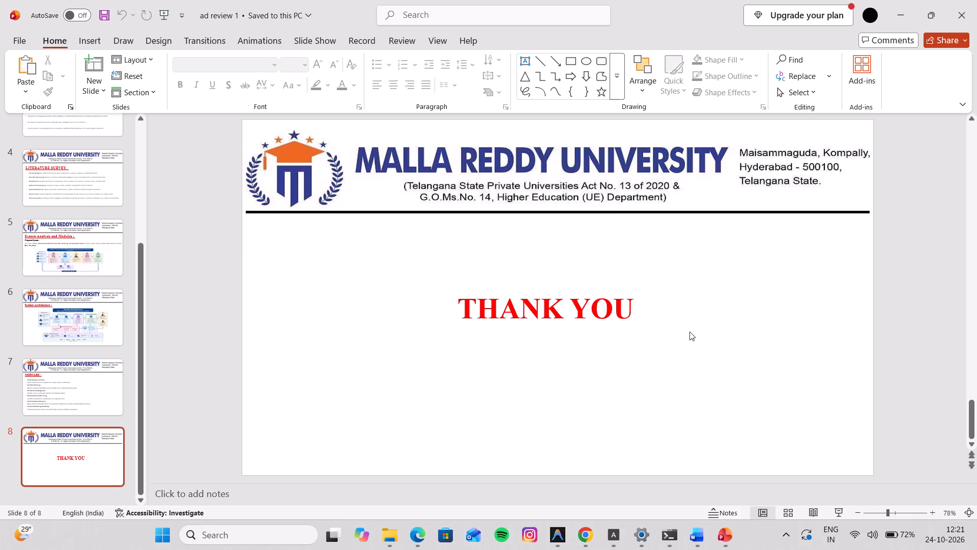
# Delete the "THANK YOU" text from the text box on slide 8 of "ad review 1".
pyautogui.click(640, 310)
pyautogui.click(633, 304)
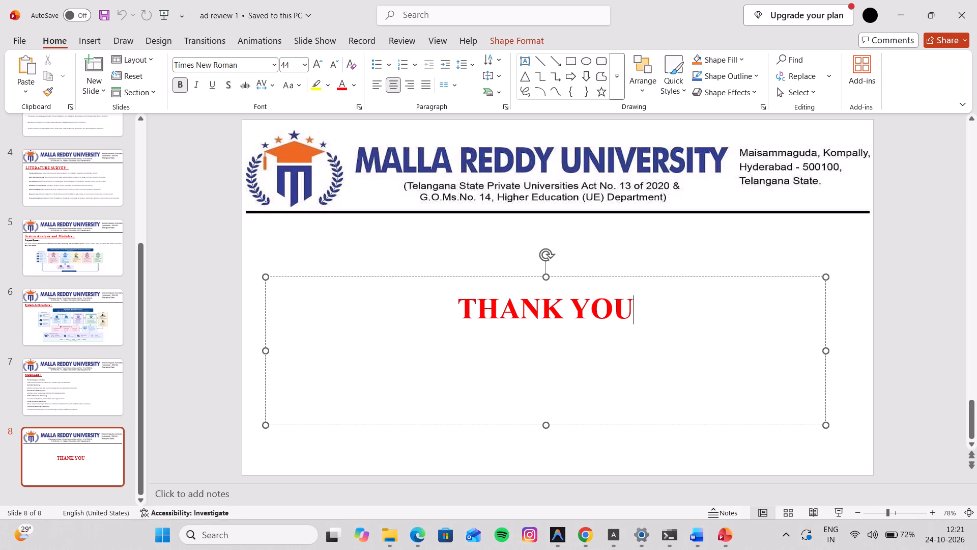
pyautogui.press('BackSpace')
pyautogui.press('BackSpace')
pyautogui.press('BackSpace')
pyautogui.press('BackSpace')
pyautogui.press('BackSpace')
pyautogui.press('BackSpace')
pyautogui.press('BackSpace')
pyautogui.press('BackSpace')
pyautogui.press('BackSpace')
pyautogui.press('BackSpace')
pyautogui.press('BackSpace')
pyautogui.press('BackSpace')
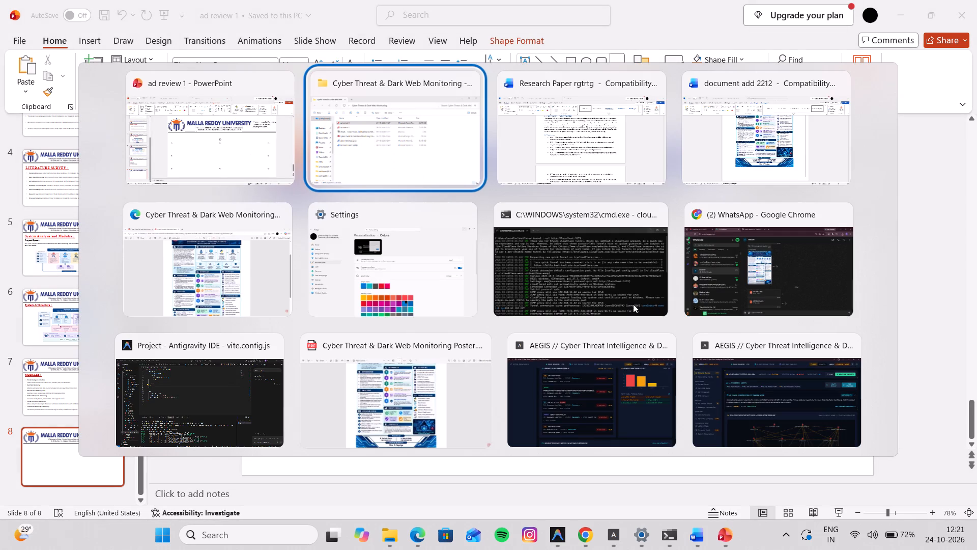
# Open the "ad review 2" presentation, look through its slides up to the References, and return to the Abstract slide.
pyautogui.doubleClick(357, 226)
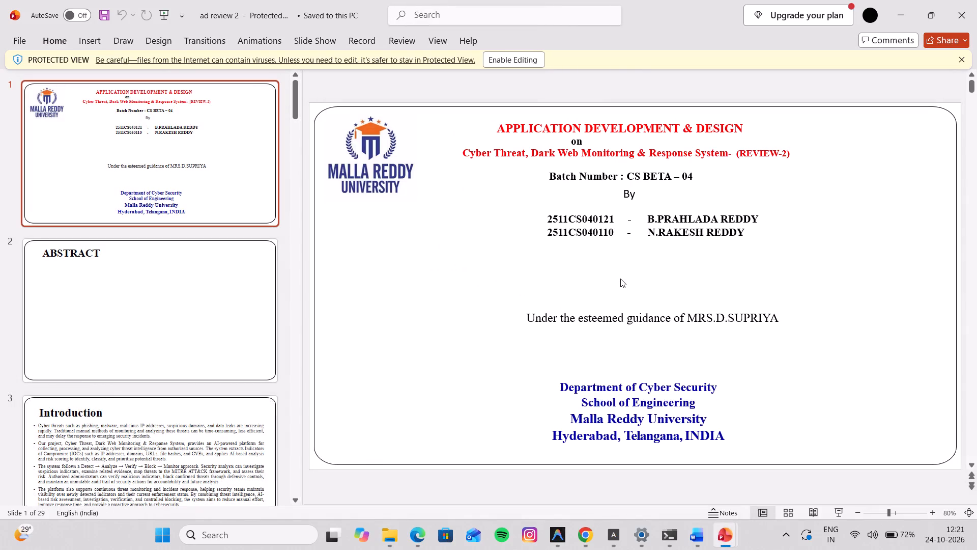
pyautogui.click(119, 274)
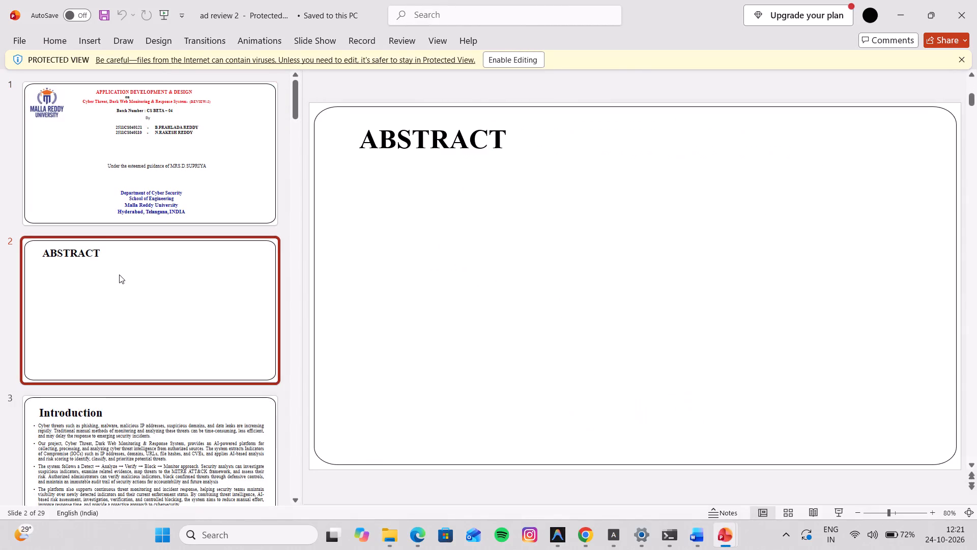
pyautogui.scroll(-5, 95, 343)
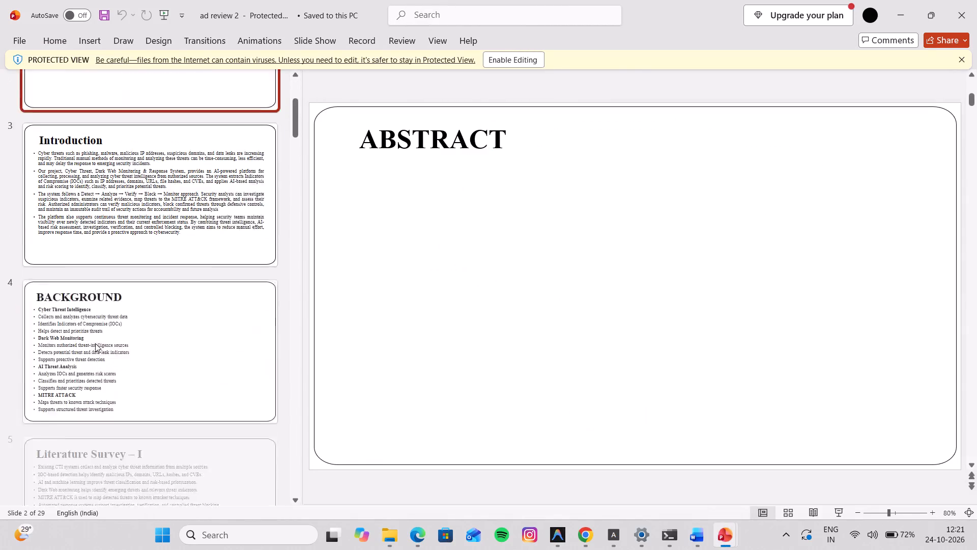
pyautogui.scroll(-11, 95, 343)
pyautogui.scroll(-14, 95, 343)
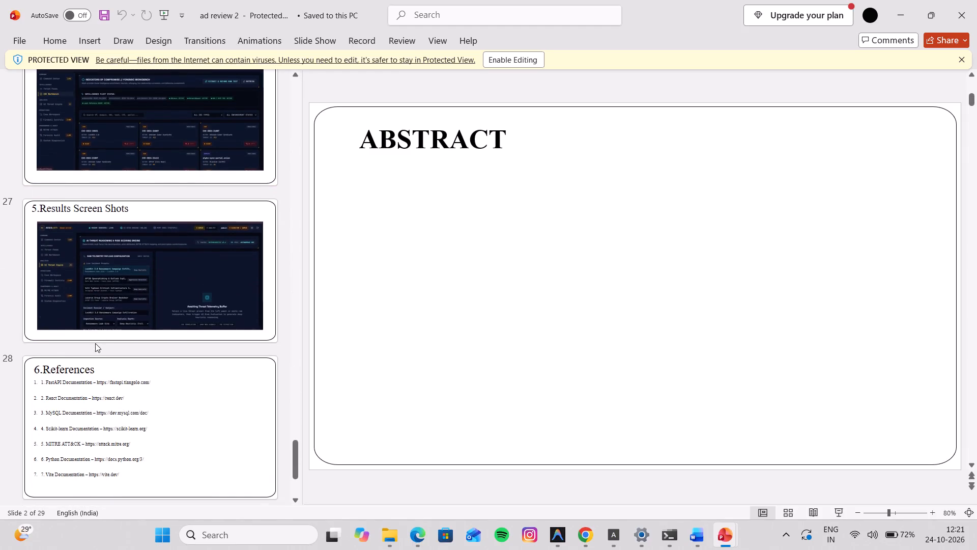
pyautogui.click(95, 343)
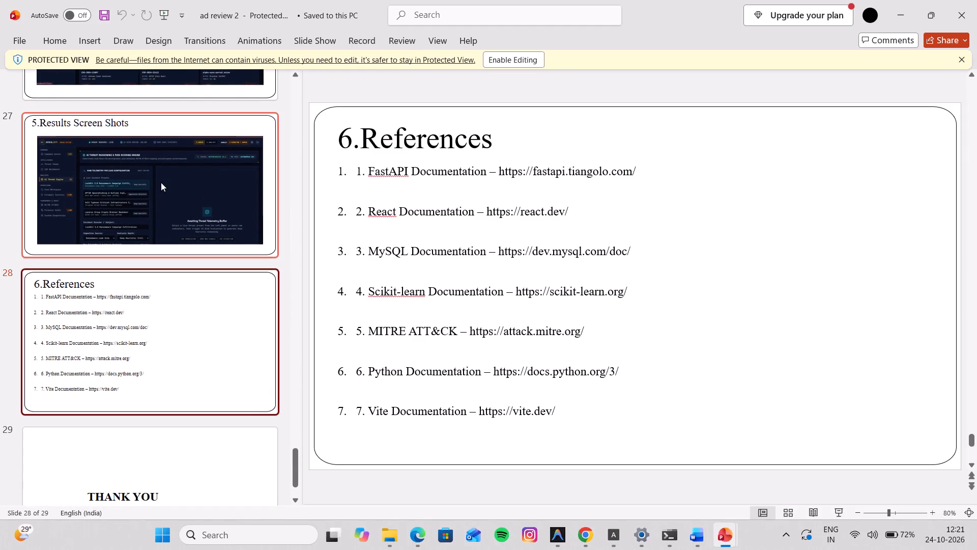
pyautogui.click(161, 182)
pyautogui.scroll(2, 161, 182)
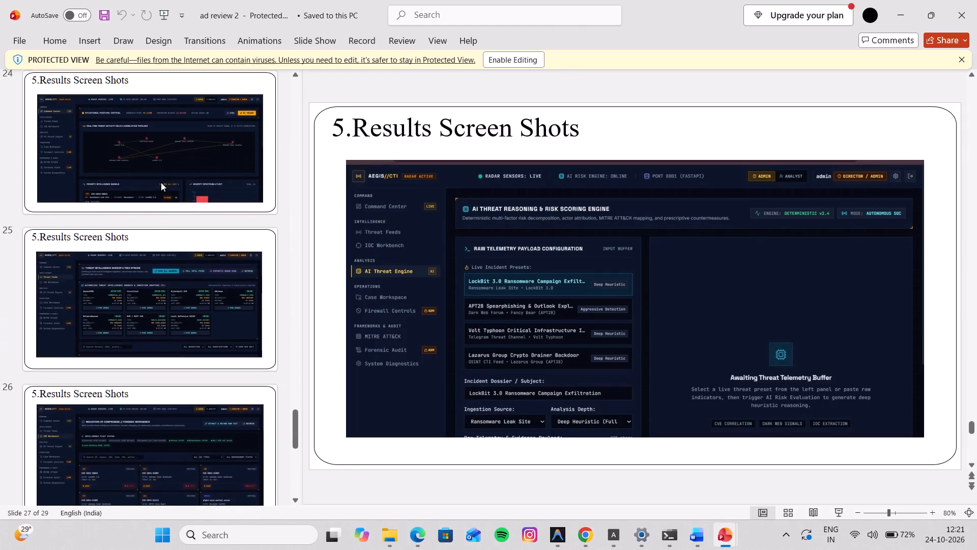
pyautogui.scroll(1, 161, 182)
pyautogui.click(161, 182)
pyautogui.scroll(1, 161, 182)
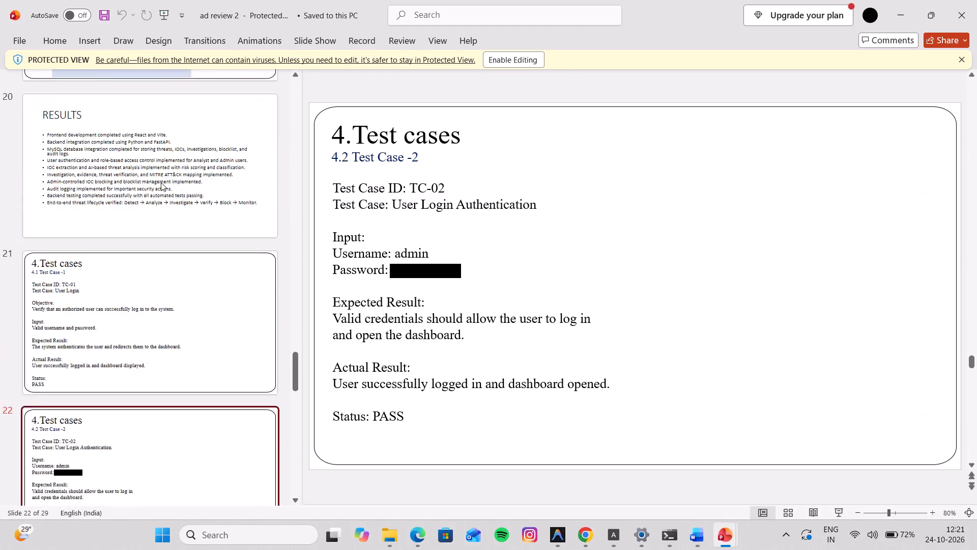
pyautogui.scroll(1, 161, 182)
pyautogui.click(161, 182)
pyautogui.scroll(1, 161, 182)
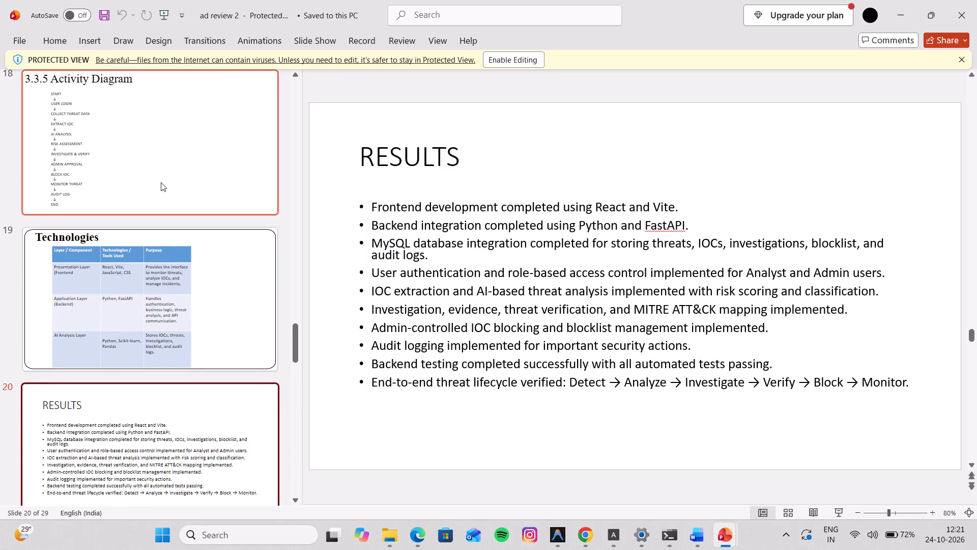
pyautogui.click(161, 182)
pyautogui.scroll(3, 161, 182)
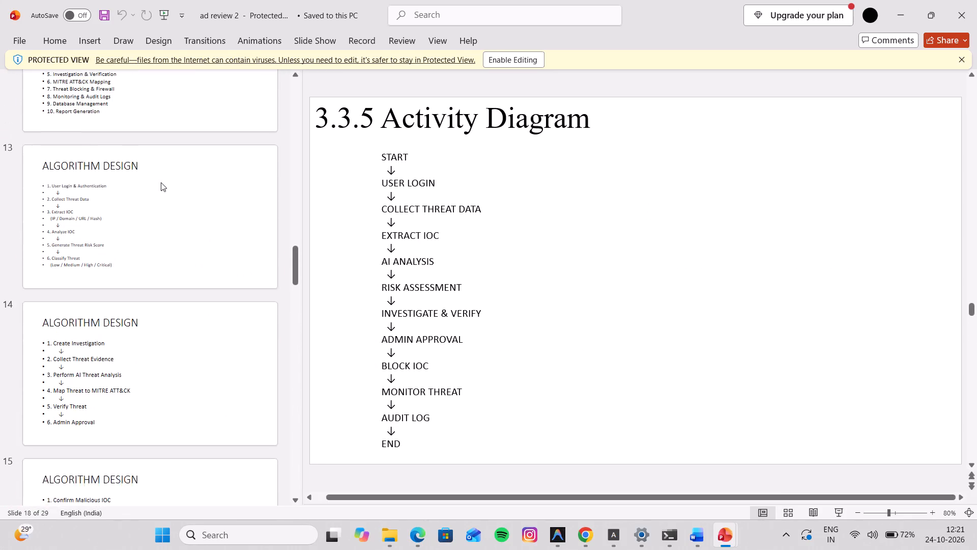
pyautogui.scroll(2, 161, 182)
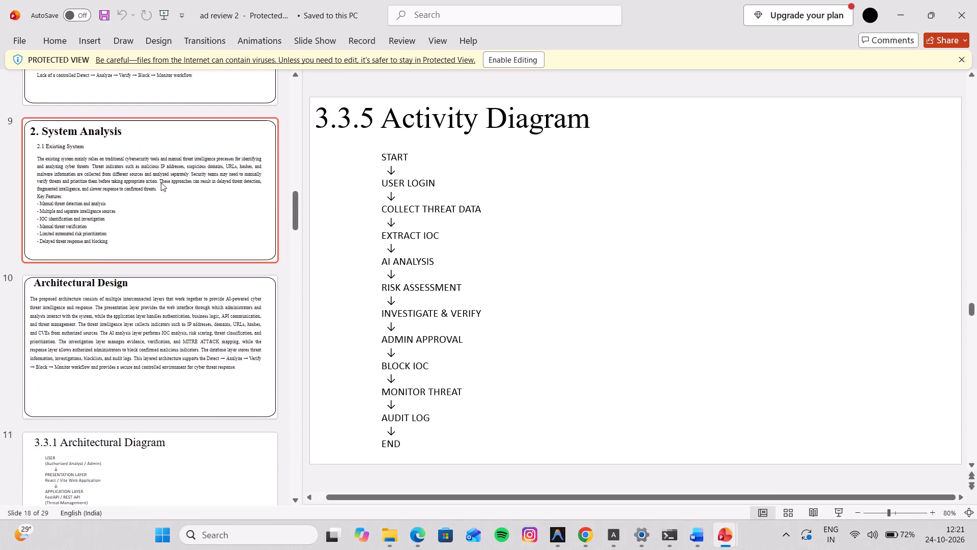
pyautogui.scroll(10, 161, 182)
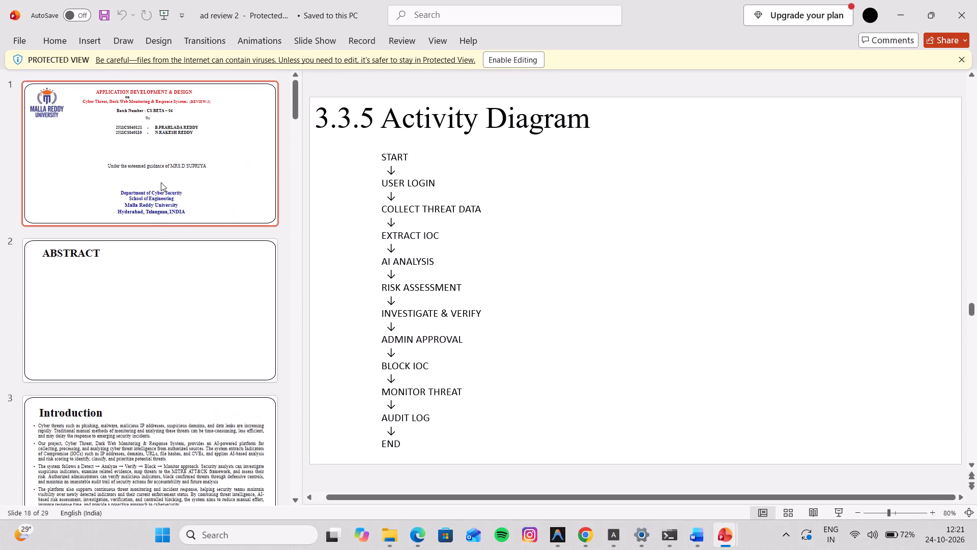
pyautogui.click(155, 288)
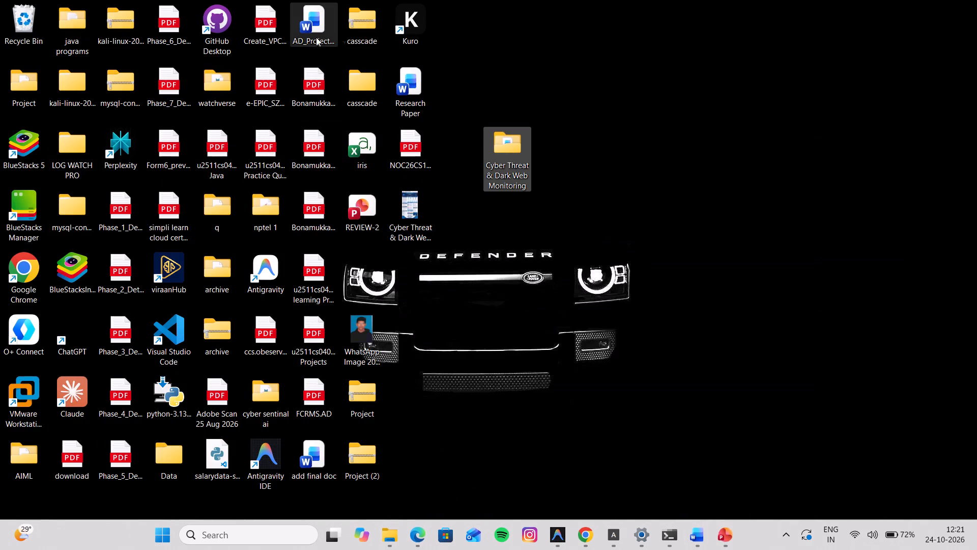
# Open the AD_Project_abstract Word document from the desktop and copy the whole abstract paragraph below the ABSTRACT heading.
pyautogui.doubleClick(314, 28)
pyautogui.scroll(-1, 353, 323)
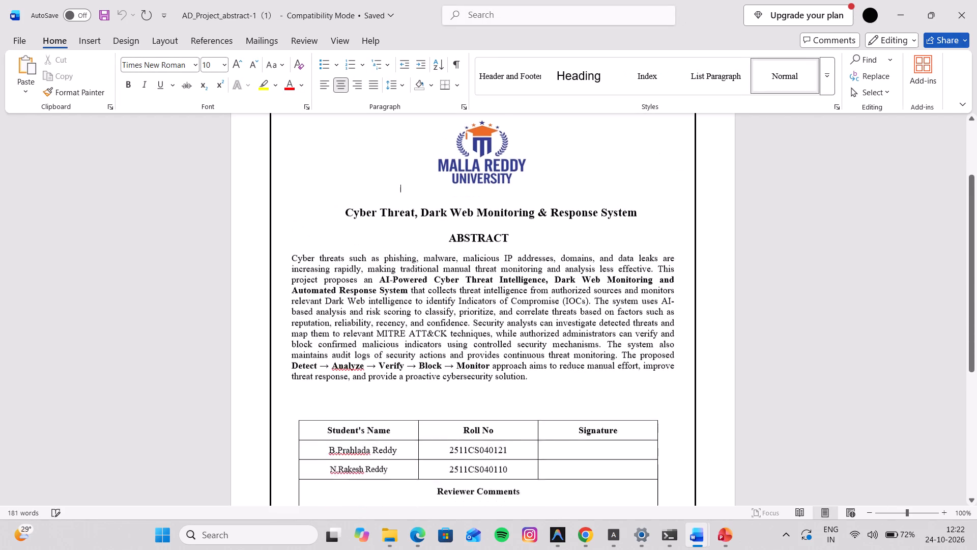
pyautogui.scroll(-1, 353, 323)
pyautogui.moveTo(286, 183); pyautogui.dragTo(659, 302)
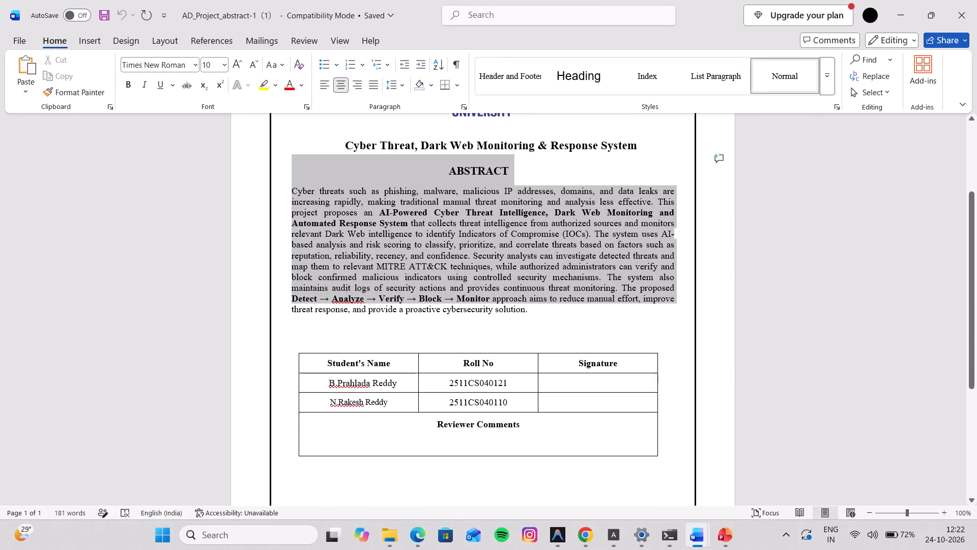
pyautogui.moveTo(659, 302); pyautogui.dragTo(652, 303)
pyautogui.click(652, 303)
pyautogui.moveTo(533, 312); pyautogui.dragTo(472, 281)
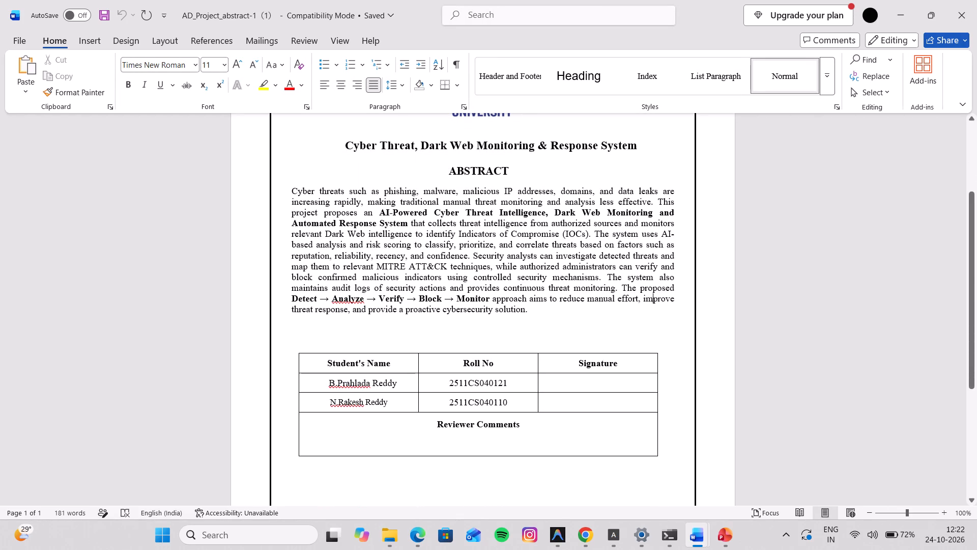
pyautogui.moveTo(472, 281); pyautogui.dragTo(301, 188)
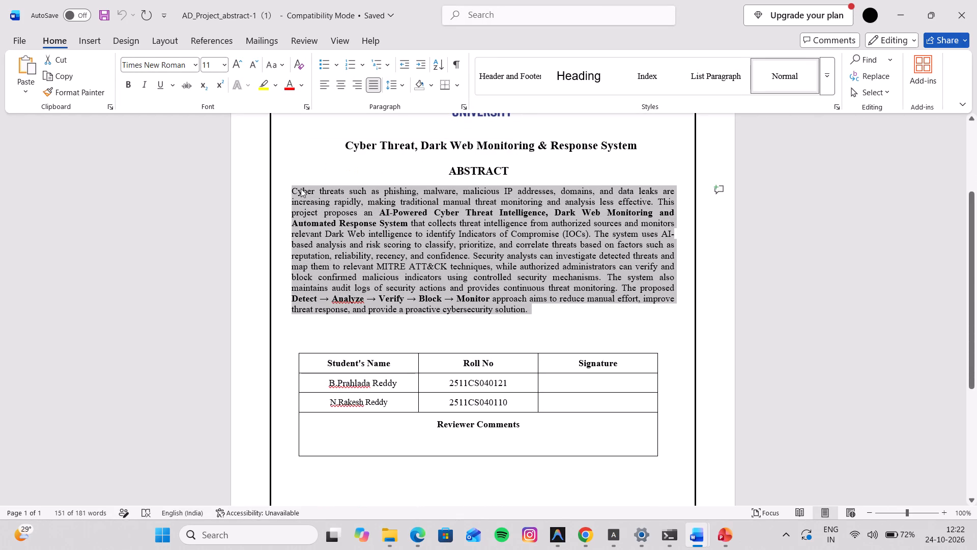
pyautogui.hotkey('ctrl', 'c')
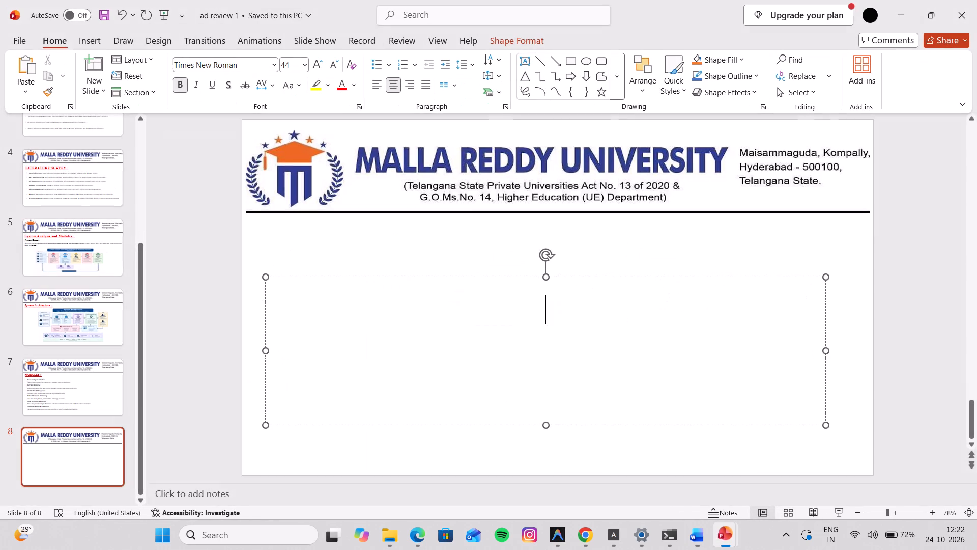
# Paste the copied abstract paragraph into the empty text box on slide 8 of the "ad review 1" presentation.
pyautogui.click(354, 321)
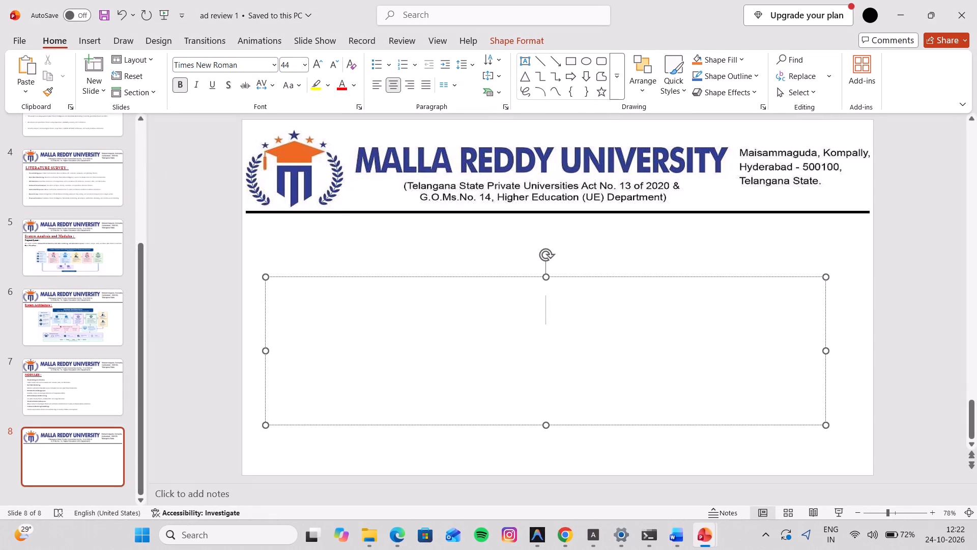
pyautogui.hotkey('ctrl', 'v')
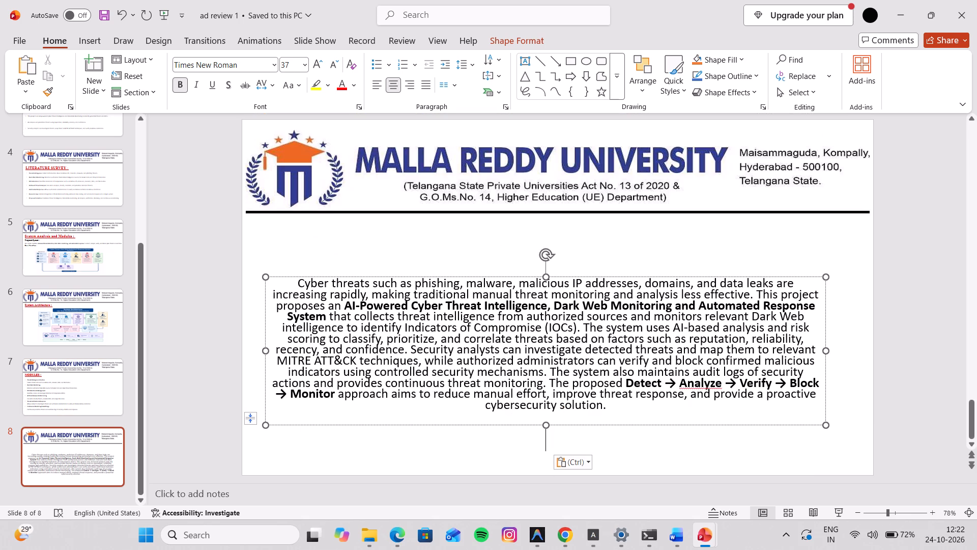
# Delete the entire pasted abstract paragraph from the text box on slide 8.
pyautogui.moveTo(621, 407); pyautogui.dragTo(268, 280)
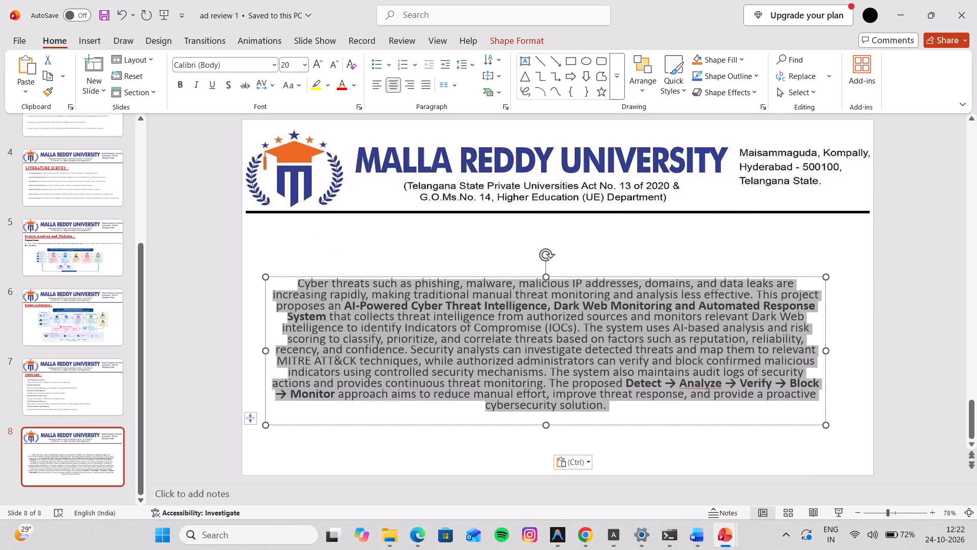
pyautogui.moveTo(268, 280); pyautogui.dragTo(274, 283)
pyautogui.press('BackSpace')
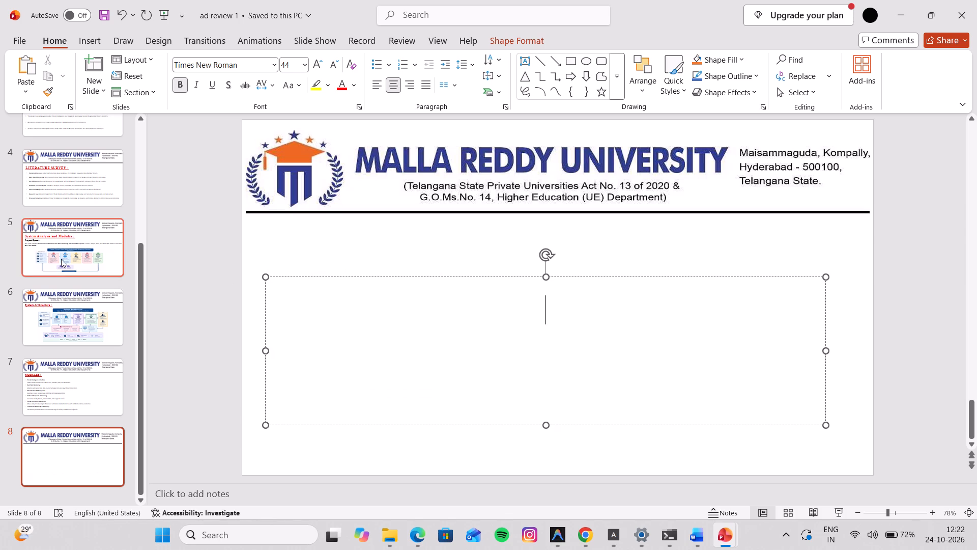
# Examine the Abstract slide of "ad review 1" and return to the emptied slide 8.
pyautogui.scroll(9, 38, 225)
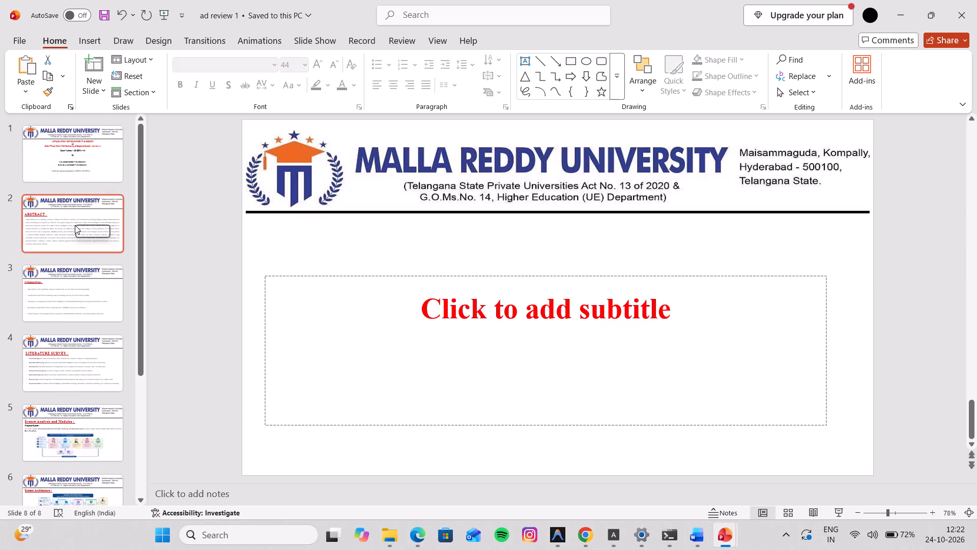
pyautogui.click(75, 225)
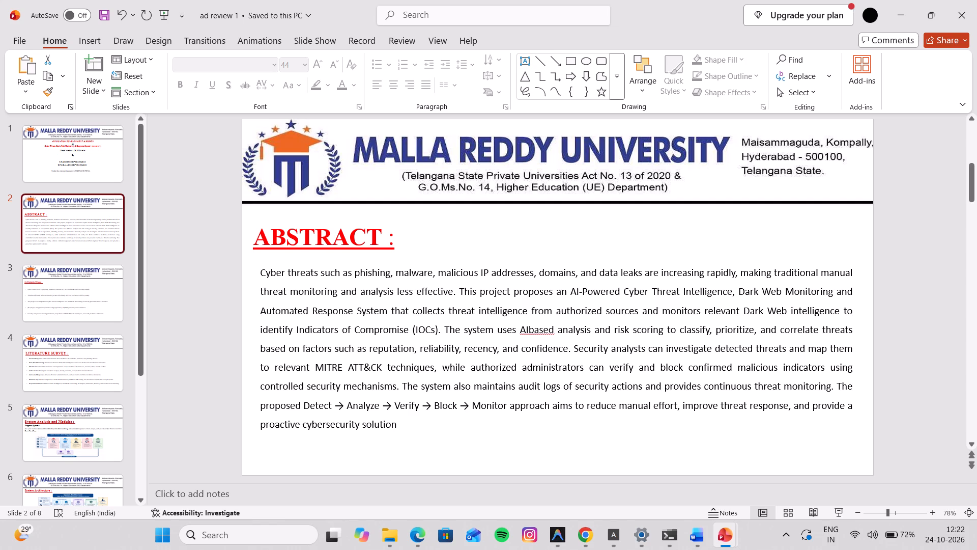
pyautogui.scroll(-6, 50, 427)
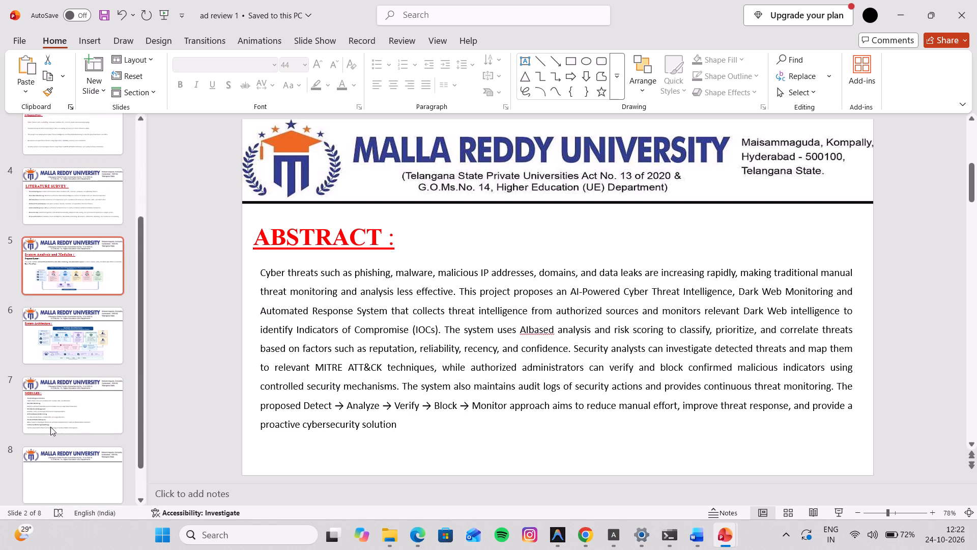
pyautogui.scroll(-3, 50, 427)
pyautogui.click(53, 462)
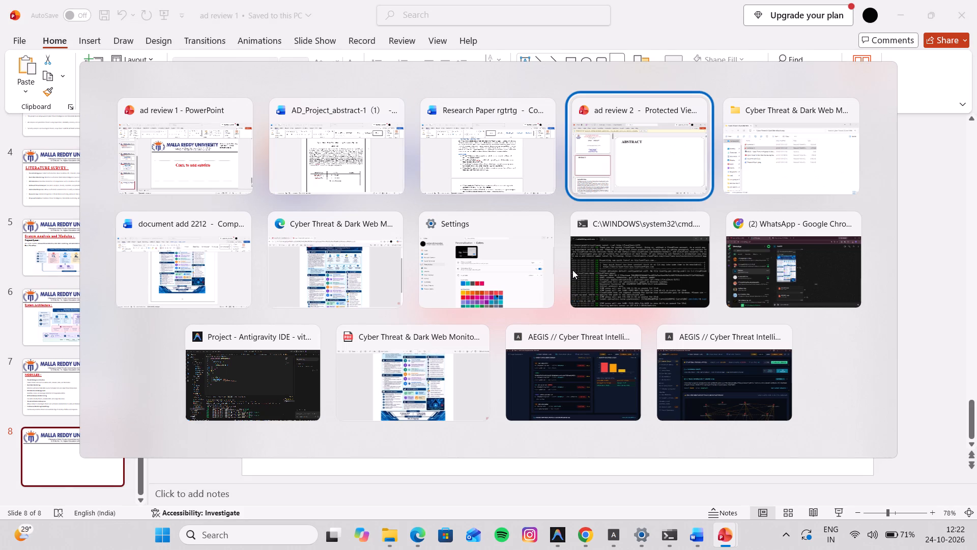
# Switch to the "ad review 2" presentation and copy the title text "Introduction" from its slide 3.
pyautogui.click(92, 452)
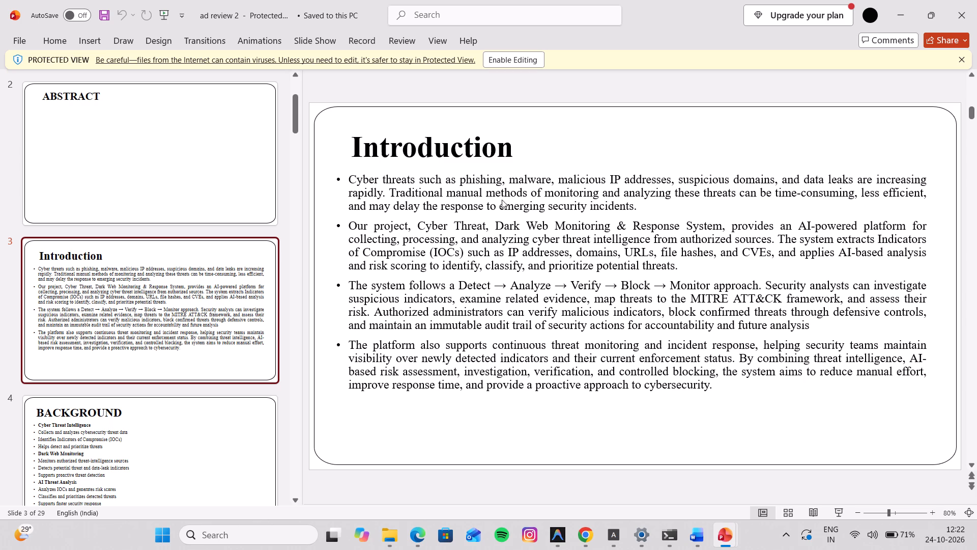
pyautogui.click(357, 176)
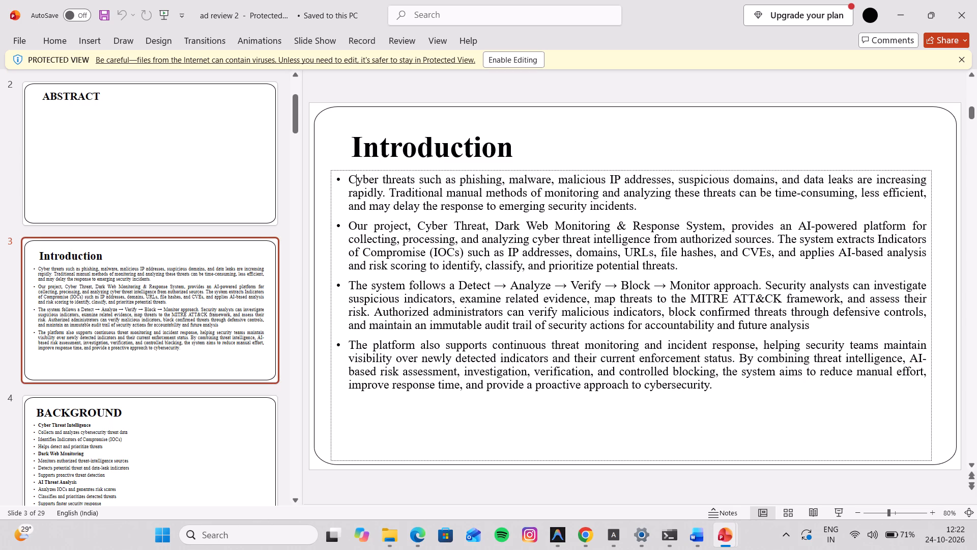
pyautogui.click(343, 146)
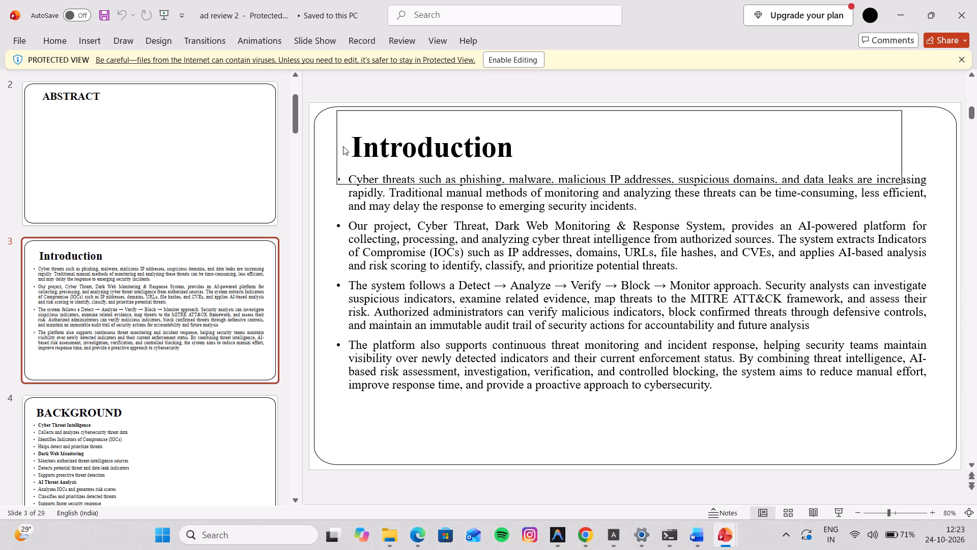
pyautogui.moveTo(343, 146); pyautogui.dragTo(409, 150)
pyautogui.click(359, 143)
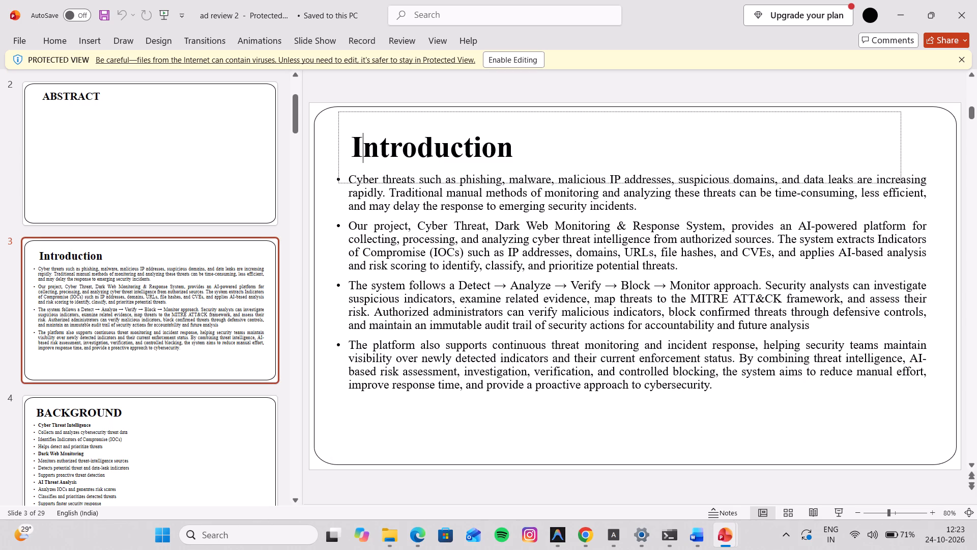
pyautogui.click(355, 141)
pyautogui.moveTo(355, 141); pyautogui.dragTo(512, 139)
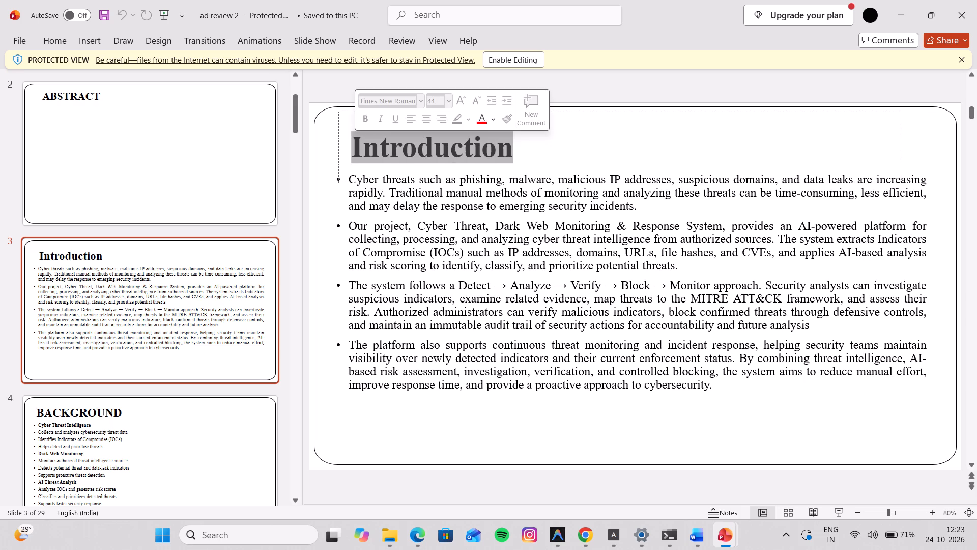
pyautogui.moveTo(512, 139); pyautogui.dragTo(540, 137)
pyautogui.hotkey('ctrl', 'c')
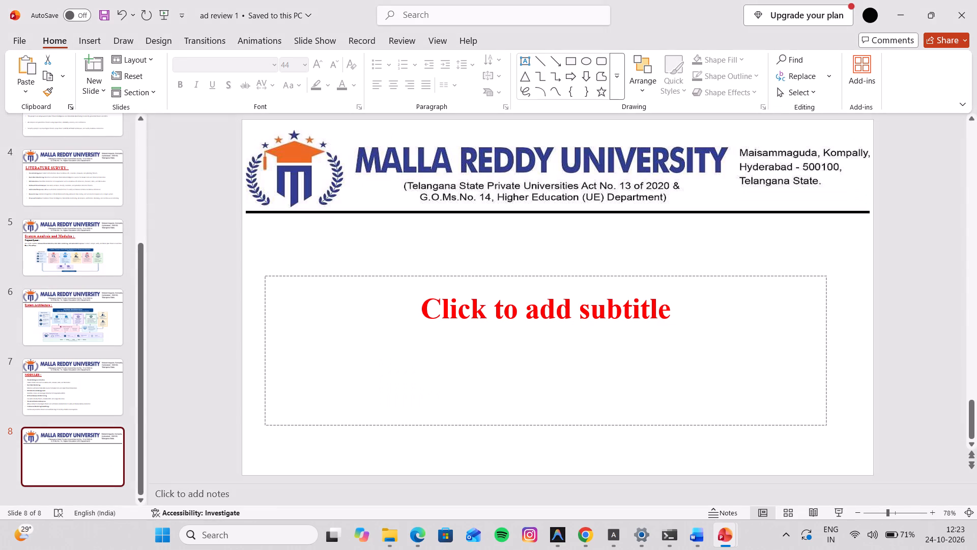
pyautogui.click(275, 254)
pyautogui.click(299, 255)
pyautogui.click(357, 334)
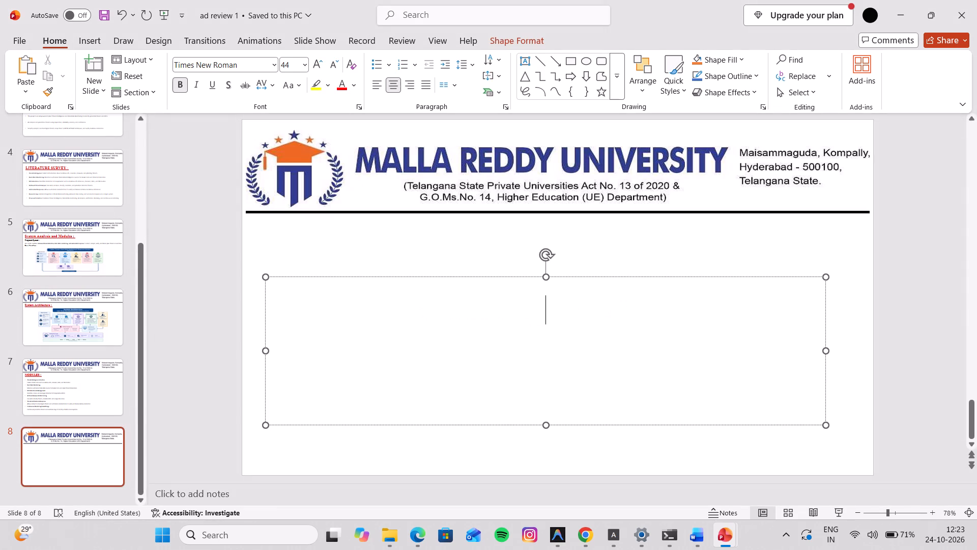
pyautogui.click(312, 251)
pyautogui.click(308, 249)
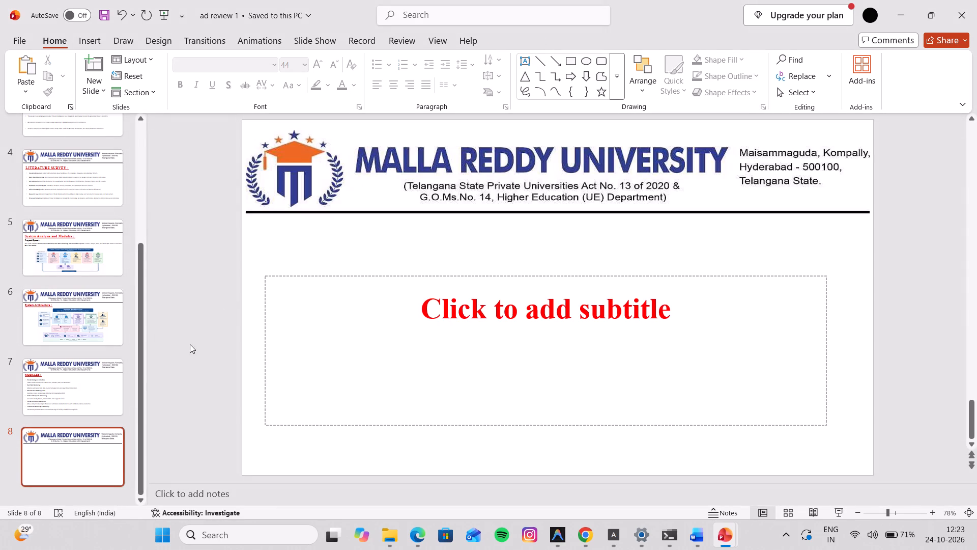
# Add a new slide after slide 8 in "ad review 1" and paste the copied "Introduction" as its title.
pyautogui.rightClick(112, 446)
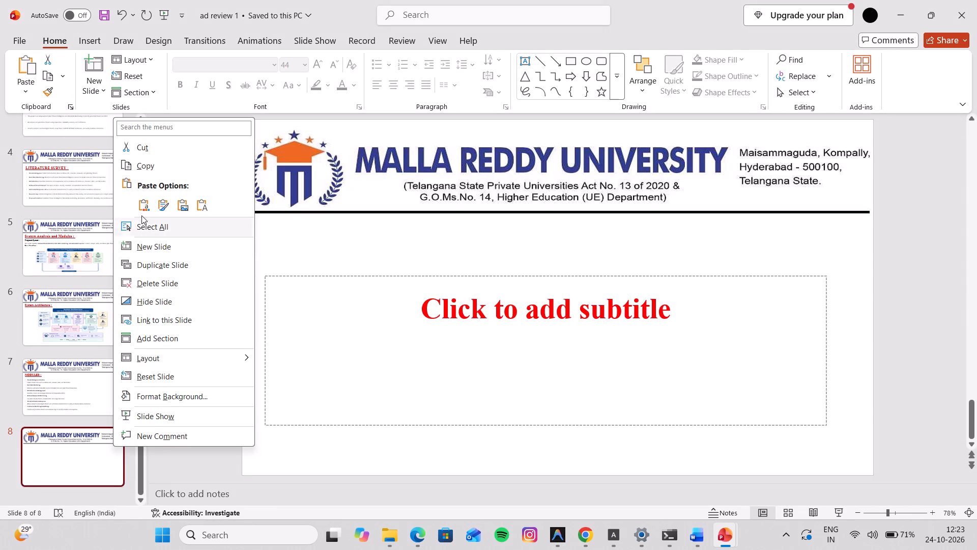
pyautogui.click(162, 246)
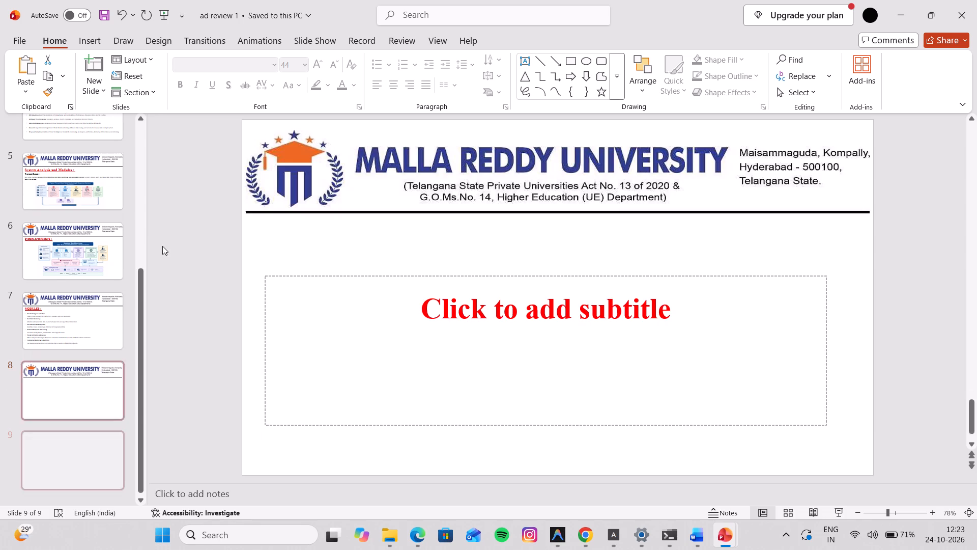
pyautogui.click(346, 155)
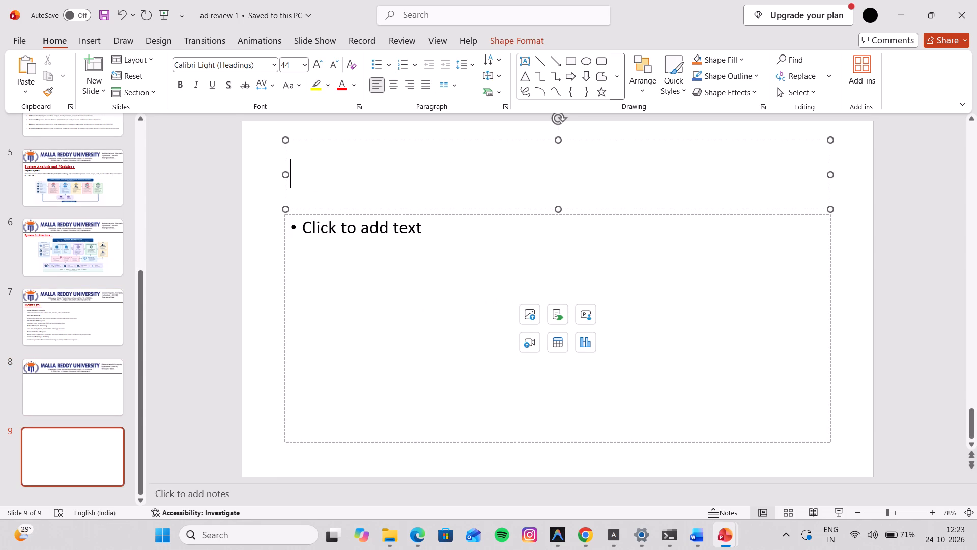
pyautogui.hotkey('ctrl', 'v')
# Copy all bullet text from the Introduction slide of "ad review 2" into the new Introduction slide's body in "ad review 1".
pyautogui.click(357, 264)
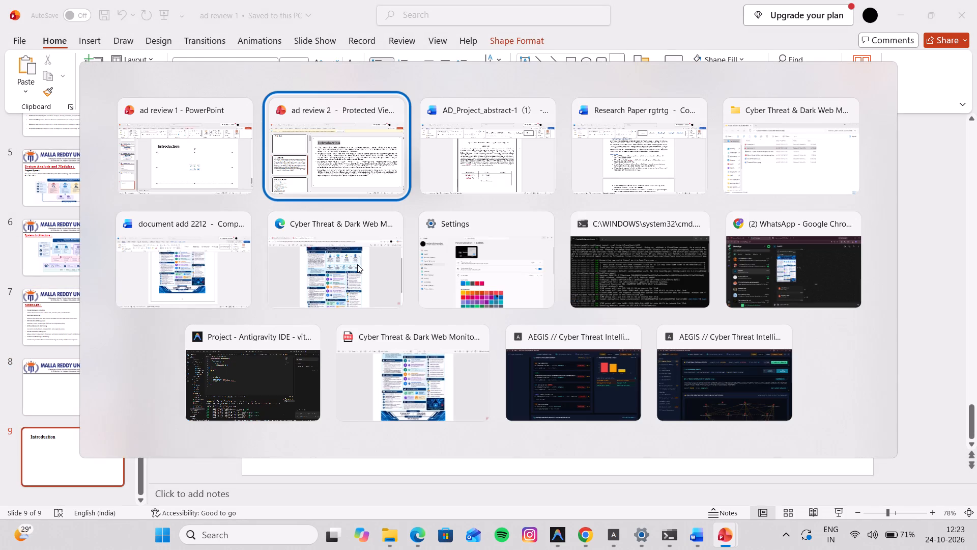
pyautogui.click(356, 209)
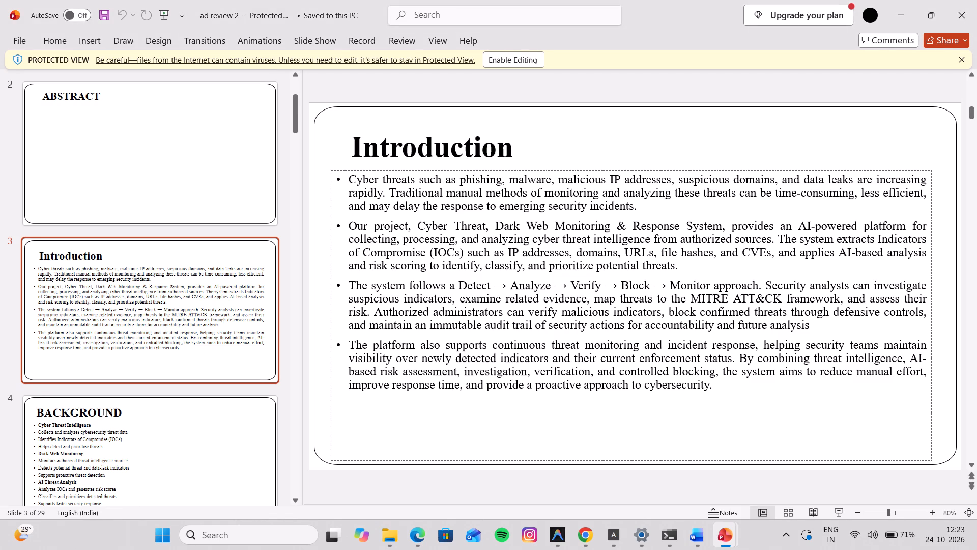
pyautogui.hotkey('ctrl', 'a')
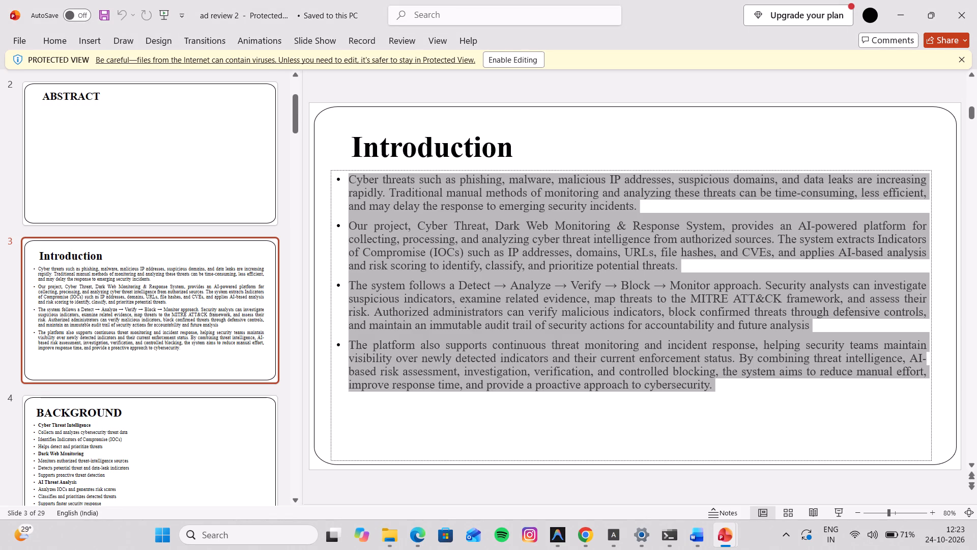
pyautogui.hotkey('ctrl', 'c')
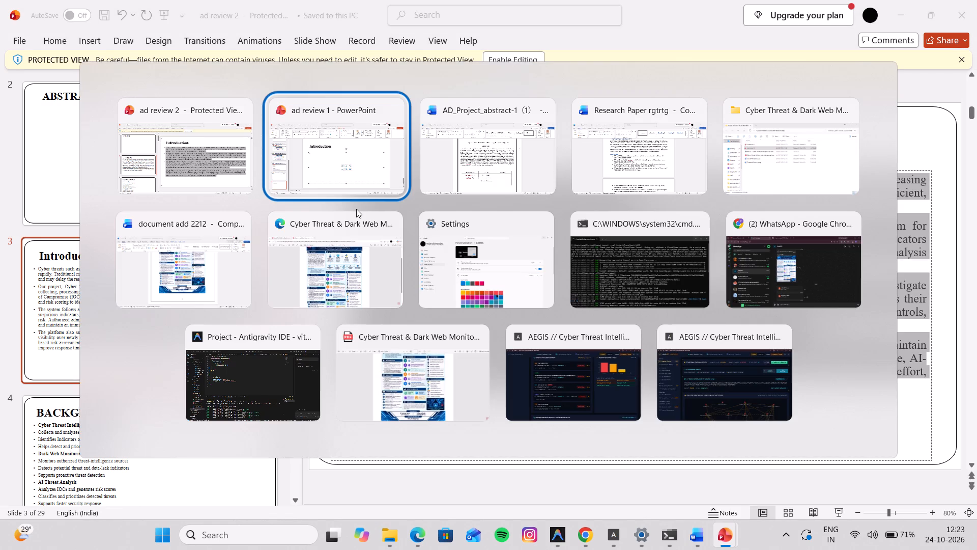
pyautogui.hotkey('ctrl', 'v')
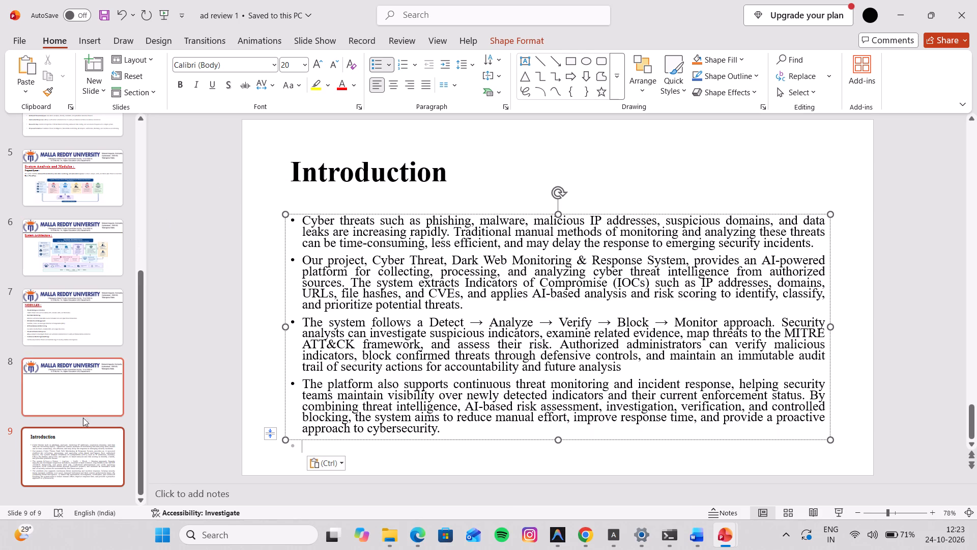
# Delete the empty slide 8 with only the university header from "ad review 1".
pyautogui.click(56, 392)
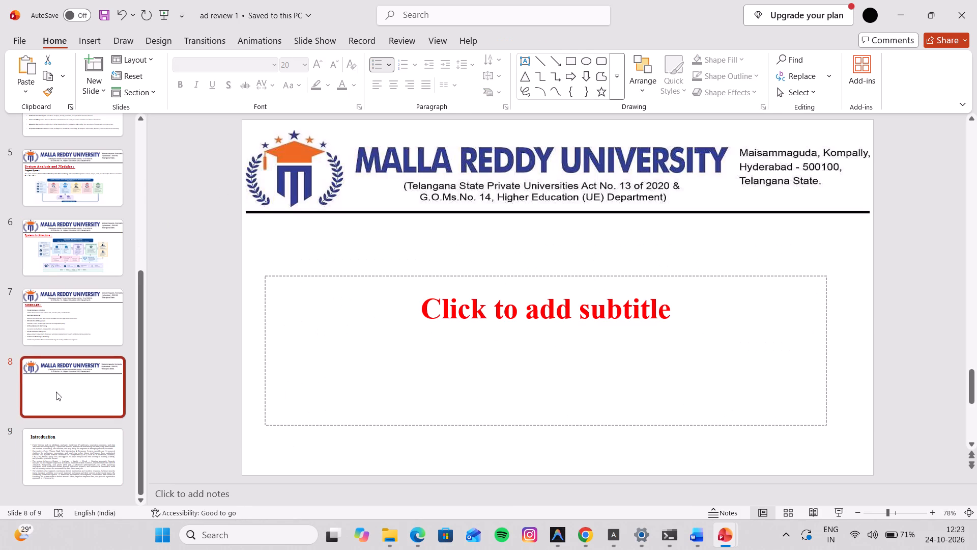
pyautogui.rightClick(56, 392)
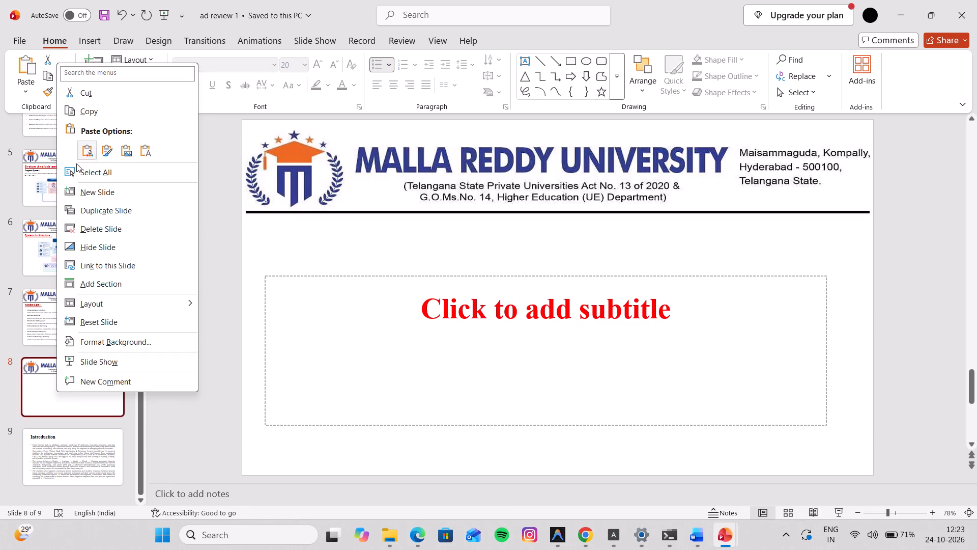
pyautogui.click(121, 232)
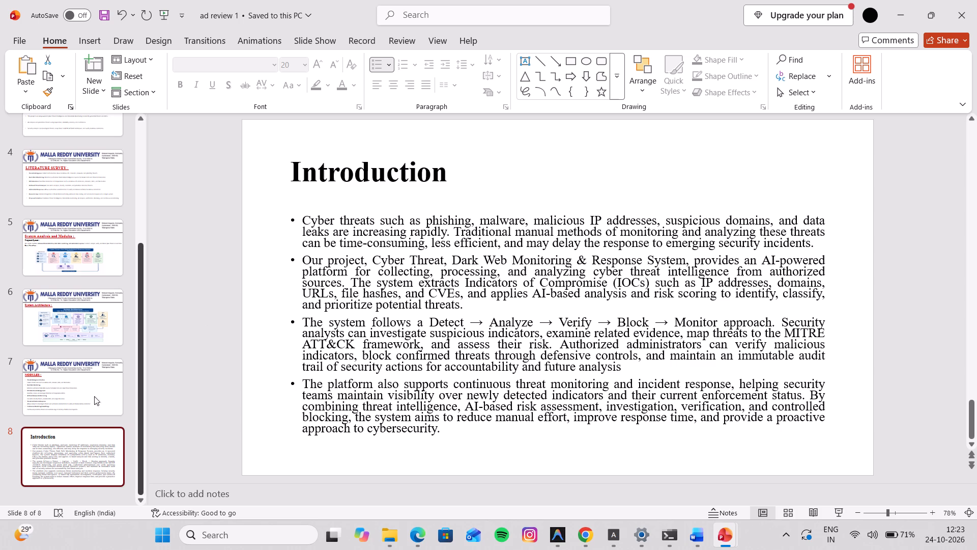
# Add a new blank title-and-content slide after the Introduction slide in "ad review 1".
pyautogui.scroll(-2, 91, 395)
pyautogui.rightClick(70, 441)
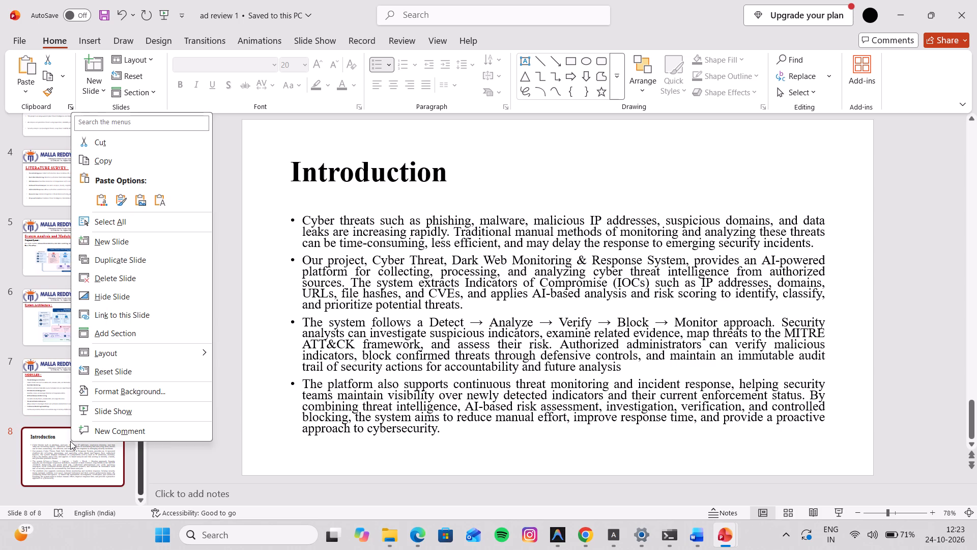
pyautogui.click(127, 238)
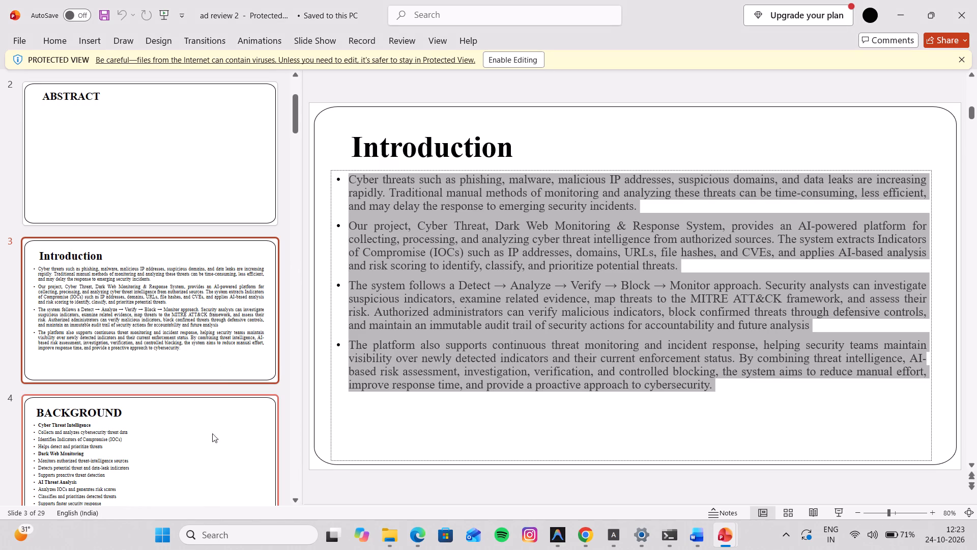
# Copy the title text "BACKGROUND" from slide 4 of "ad review 2".
pyautogui.click(202, 455)
pyautogui.click(391, 145)
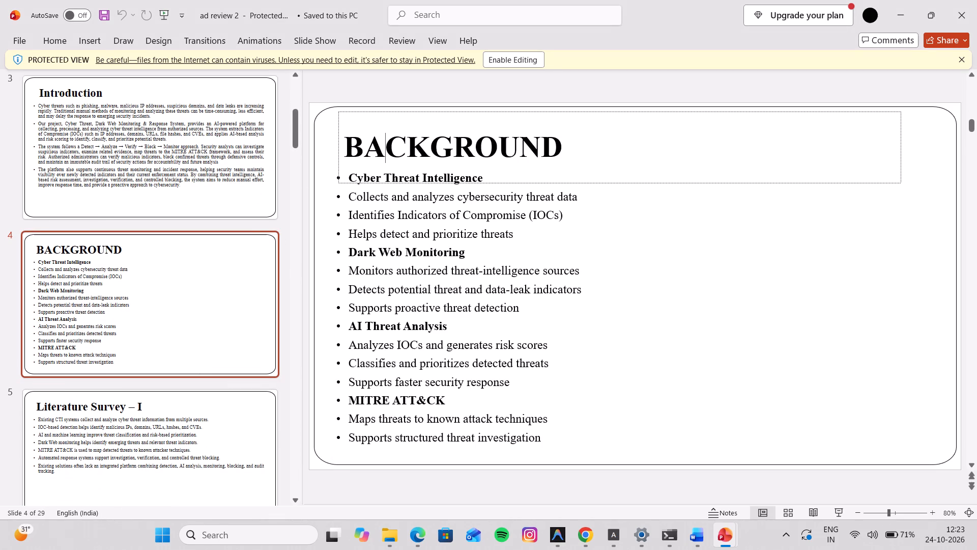
pyautogui.hotkey('ctrl', 'a')
pyautogui.hotkey('ctrl', 'c')
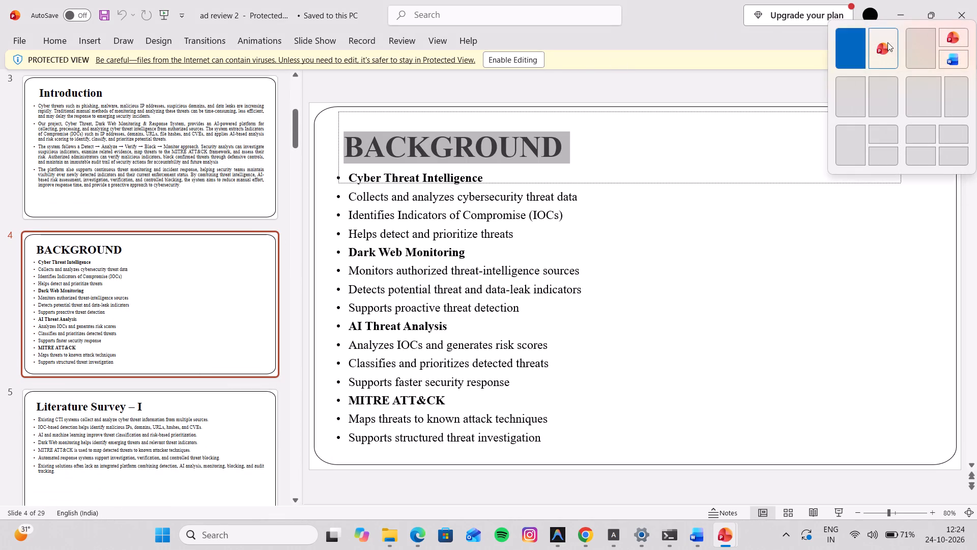
# Arrange the "ad review 2" and "ad review 1" presentation windows side by side.
pyautogui.click(849, 97)
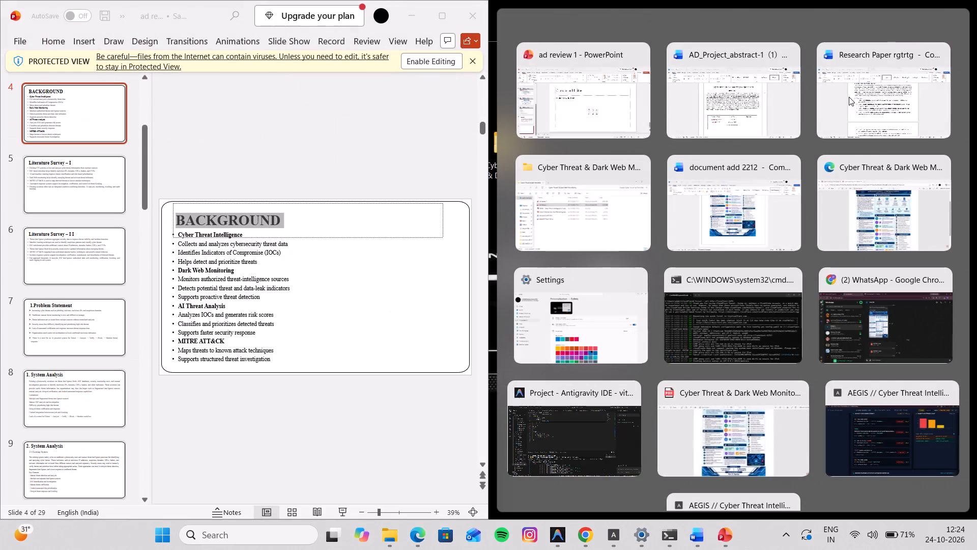
pyautogui.click(594, 100)
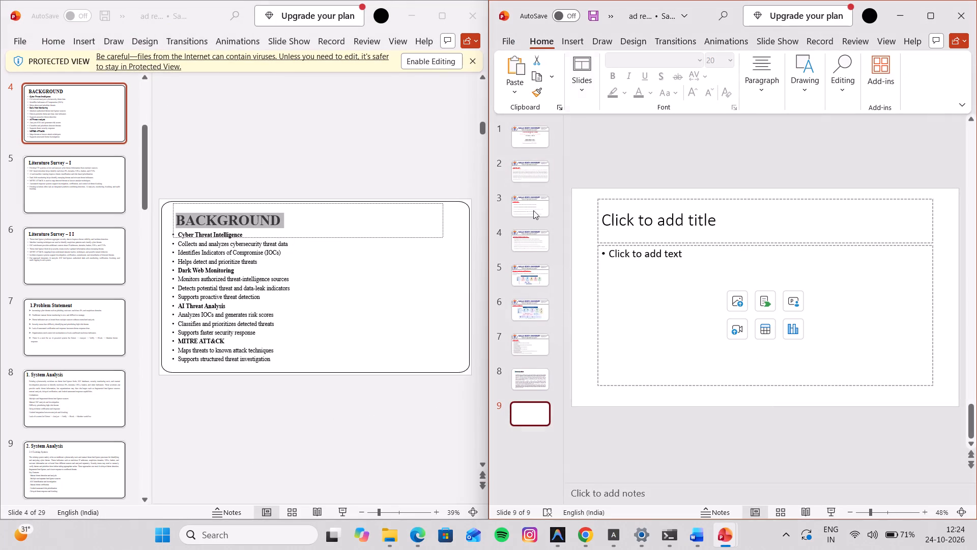
# Paste the copied "BACKGROUND" title into the title placeholder of slide 9 in "ad review 1".
pyautogui.click(767, 219)
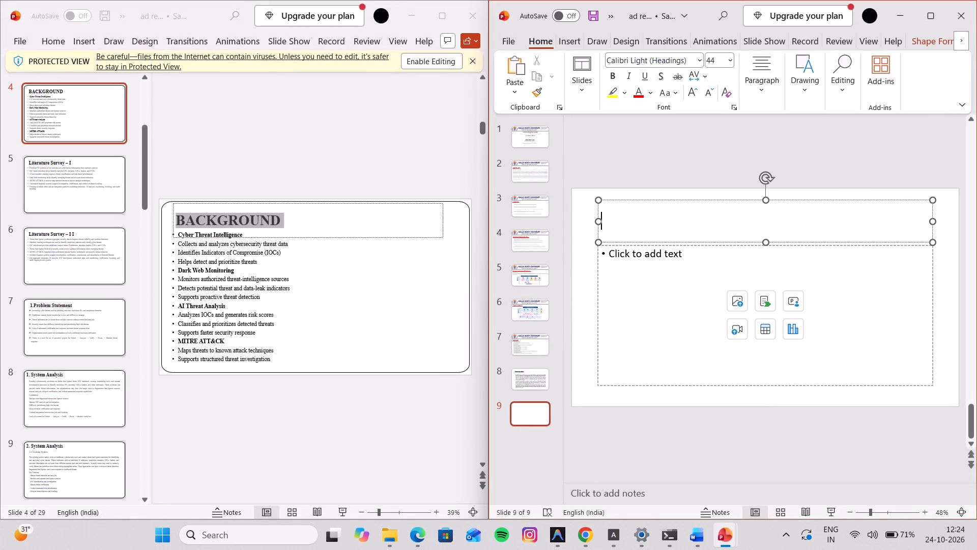
pyautogui.hotkey('ctrl', 'v')
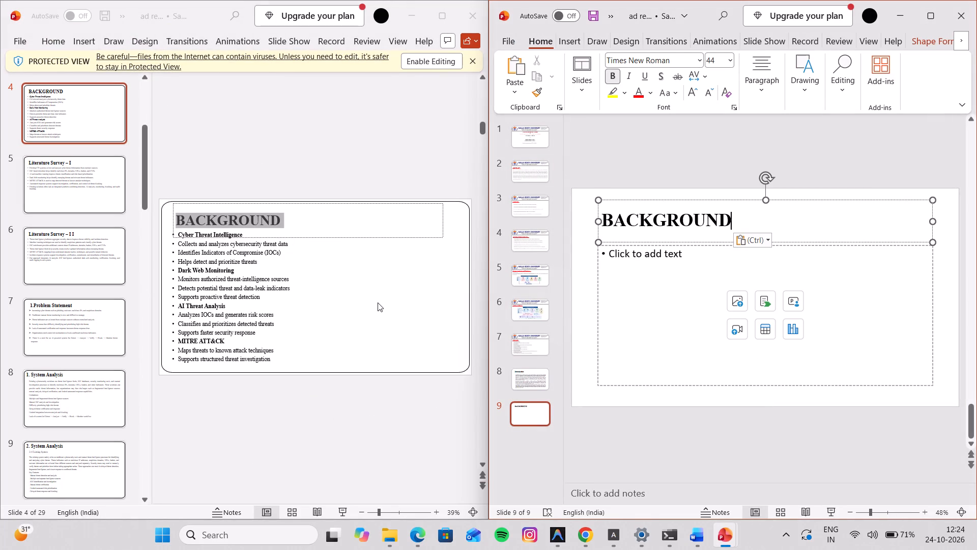
# Copy the whole bullet list from the BACKGROUND slide of "ad review 2" into the body of slide 9 in "ad review 1".
pyautogui.click(378, 302)
pyautogui.click(320, 303)
pyautogui.click(289, 302)
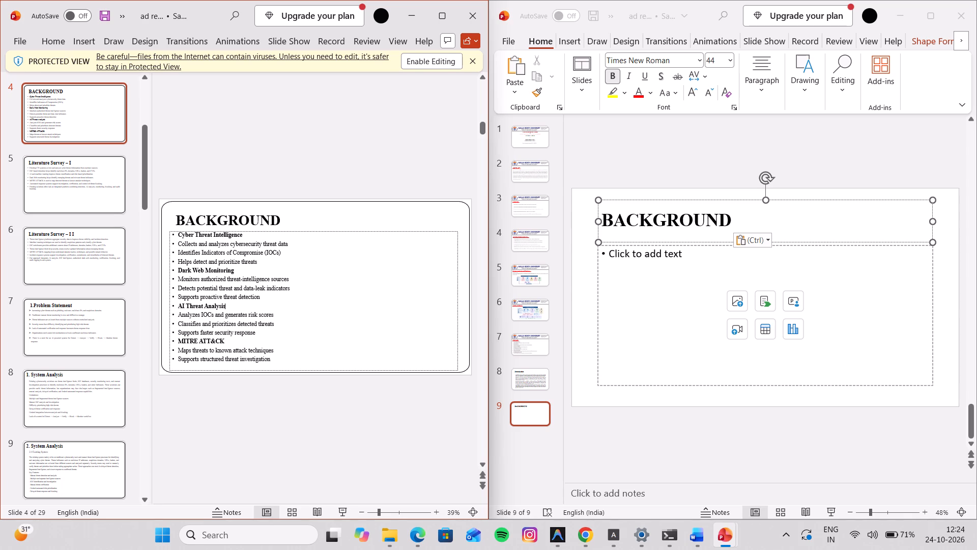
pyautogui.hotkey('ctrl', 'a')
pyautogui.hotkey('ctrl', 'c')
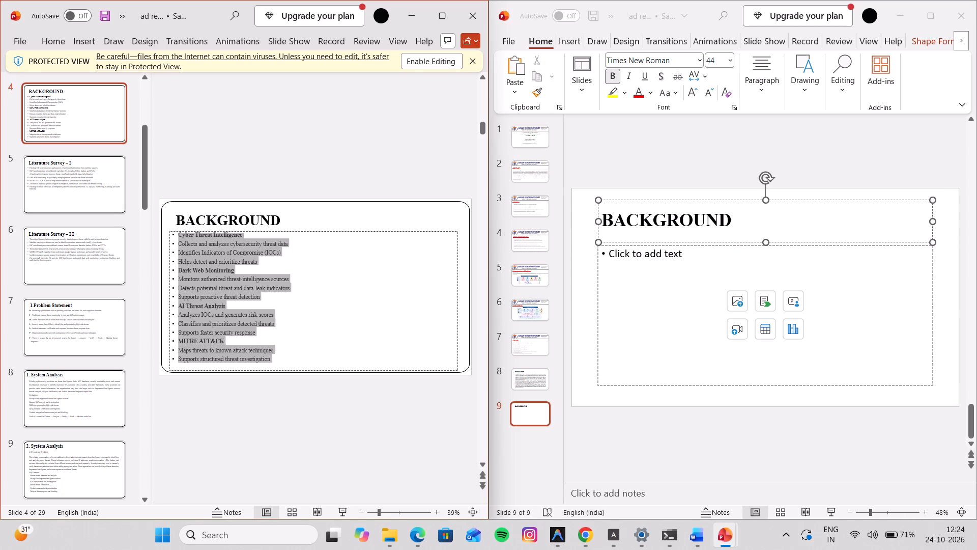
pyautogui.click(661, 300)
pyautogui.click(656, 294)
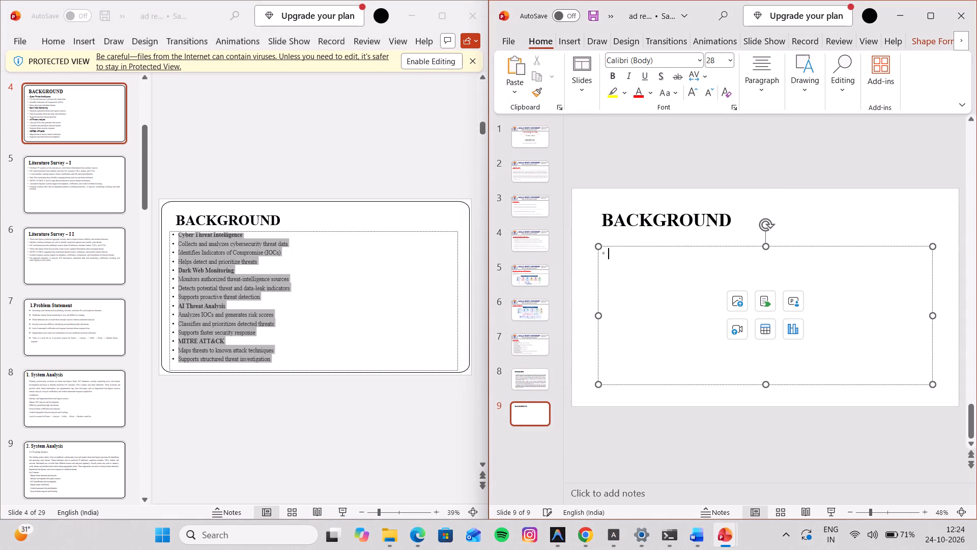
pyautogui.hotkey('ctrl', 'v')
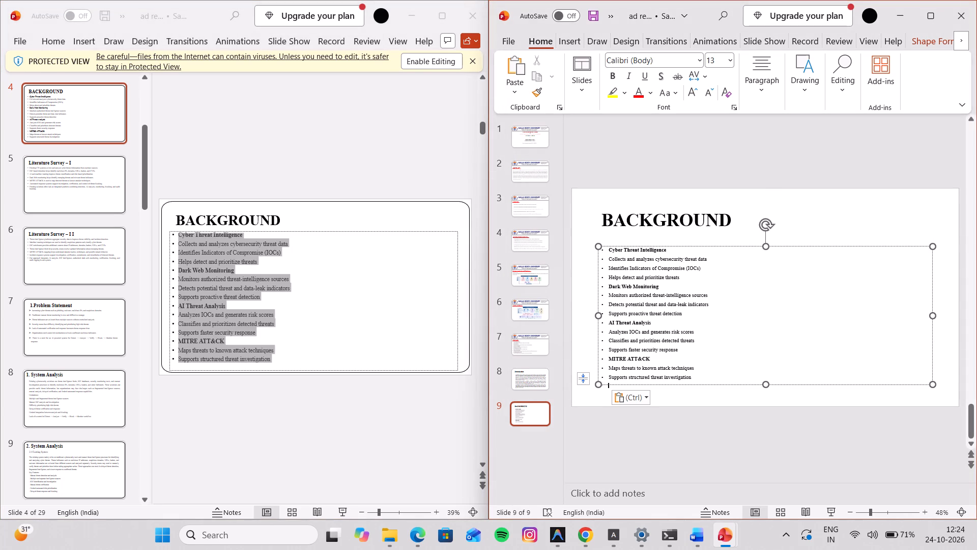
# Add a new slide after the BACKGROUND slide in "ad review 1".
pyautogui.rightClick(521, 417)
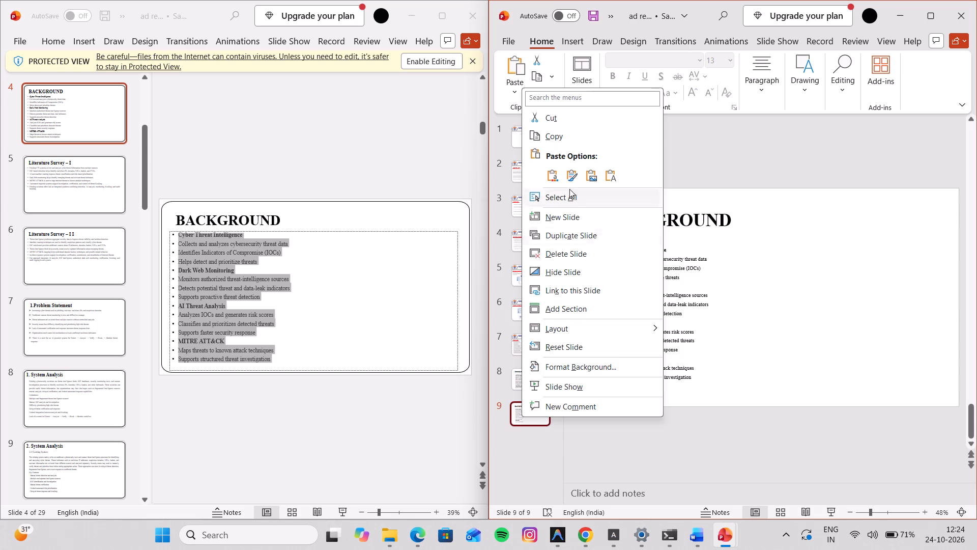
pyautogui.click(558, 211)
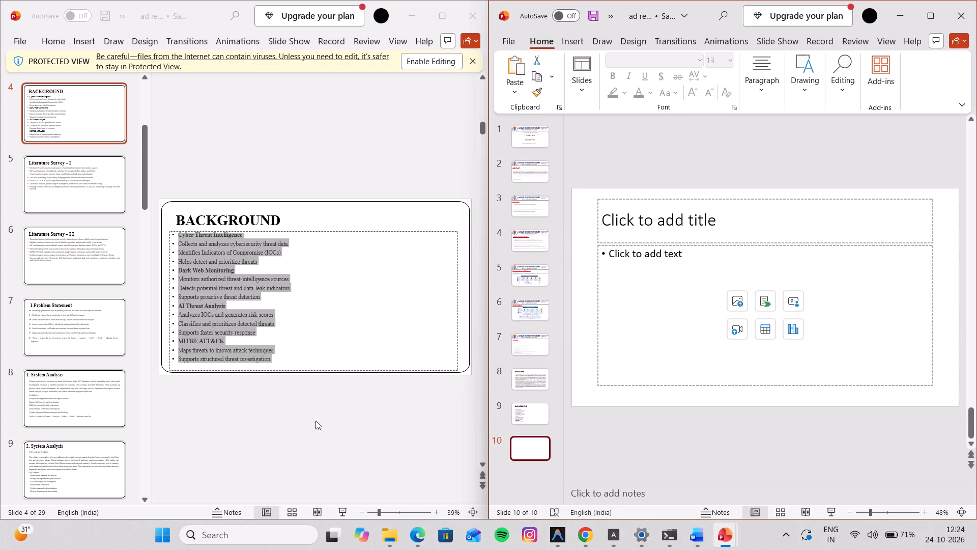
# Copy the whole bullet list from the "Literature Survey – I" slide of "ad review 2" into the body of slide 10 in "ad review 1".
pyautogui.click(59, 190)
pyautogui.click(30, 169)
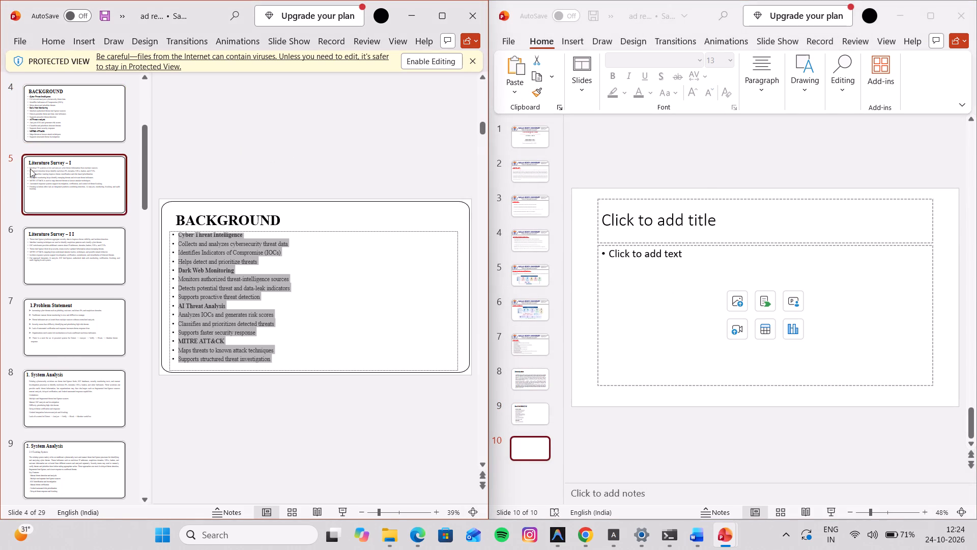
pyautogui.click(326, 222)
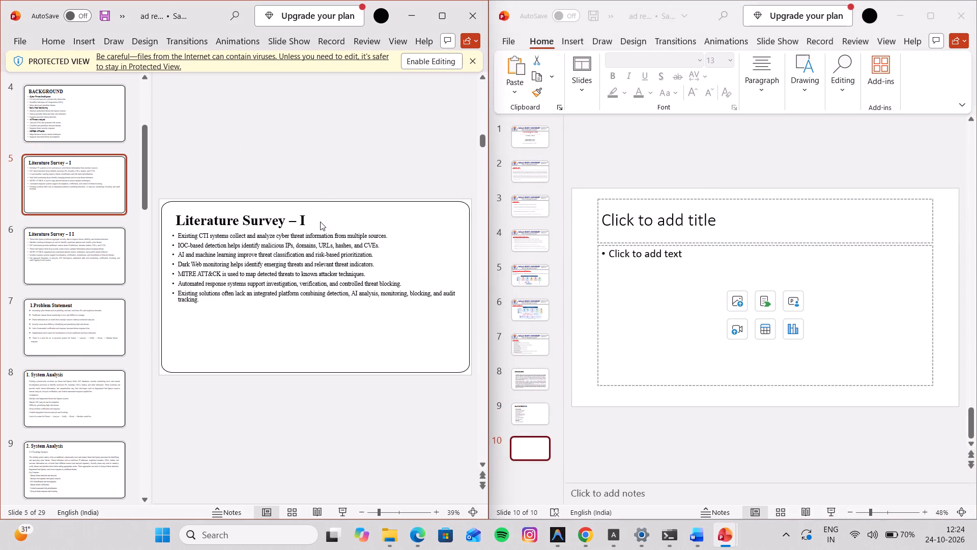
pyautogui.click(320, 222)
pyautogui.click(276, 300)
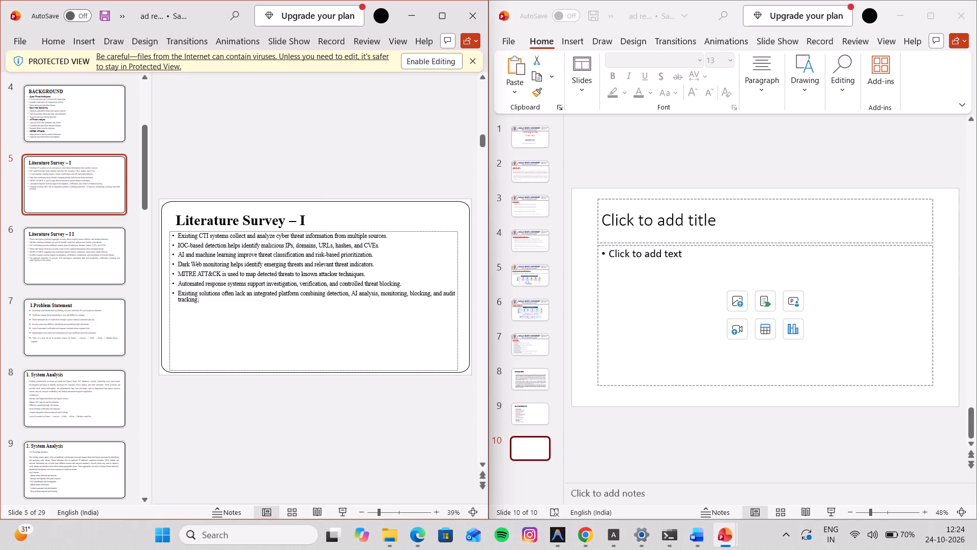
pyautogui.hotkey('ctrl', 'a')
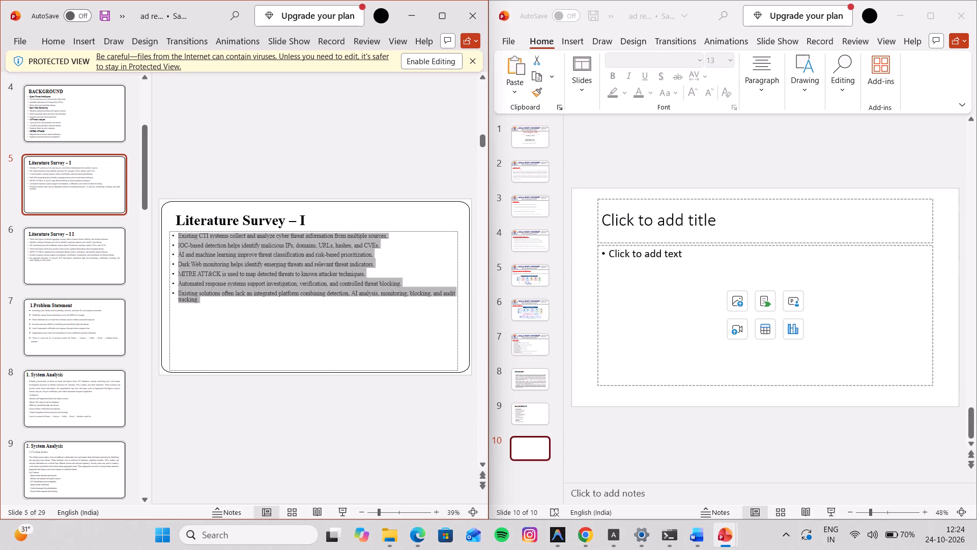
pyautogui.hotkey('ctrl', 'c')
pyautogui.click(664, 314)
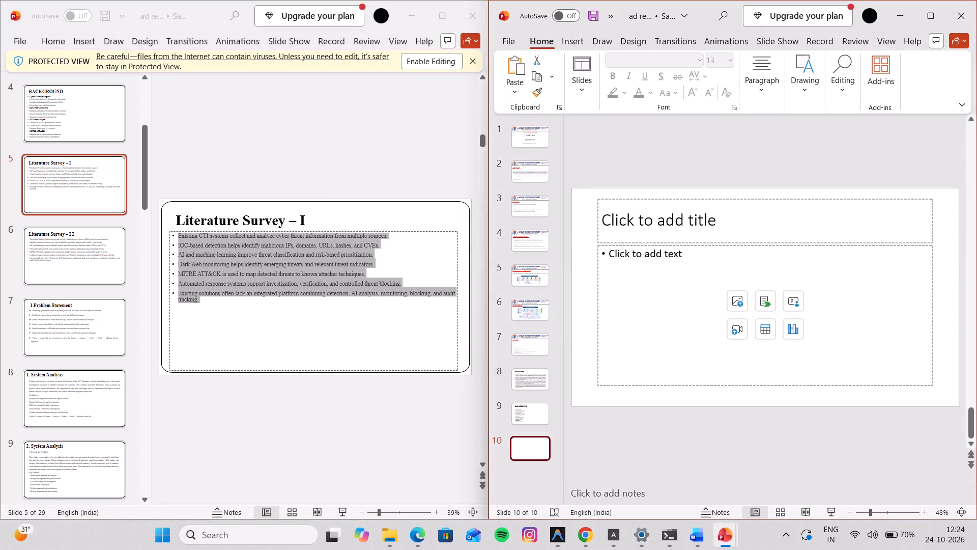
pyautogui.click(664, 314)
pyautogui.hotkey('ctrl', 'v')
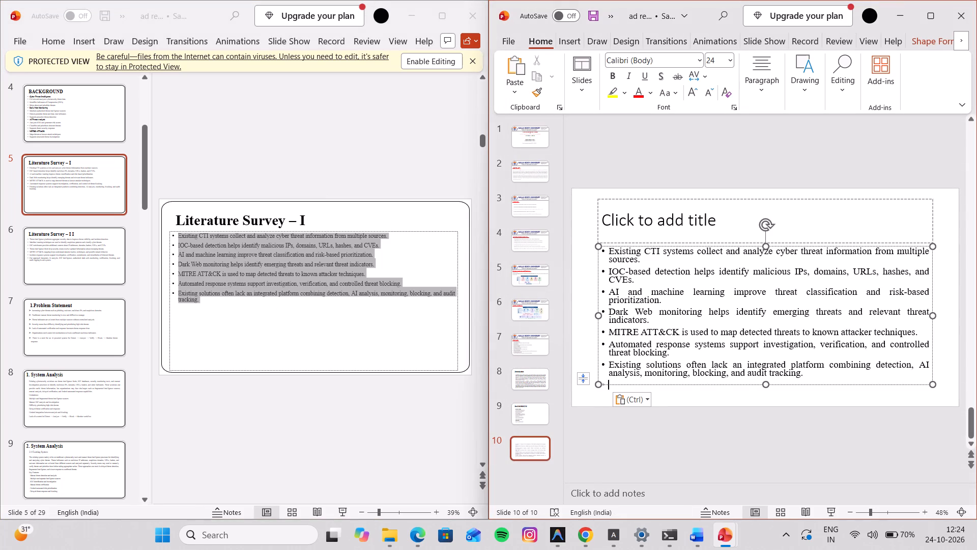
# Copy the "Literature Survey – I" title from "ad review 2" into the title placeholder of slide 10 in "ad review 1".
pyautogui.click(326, 218)
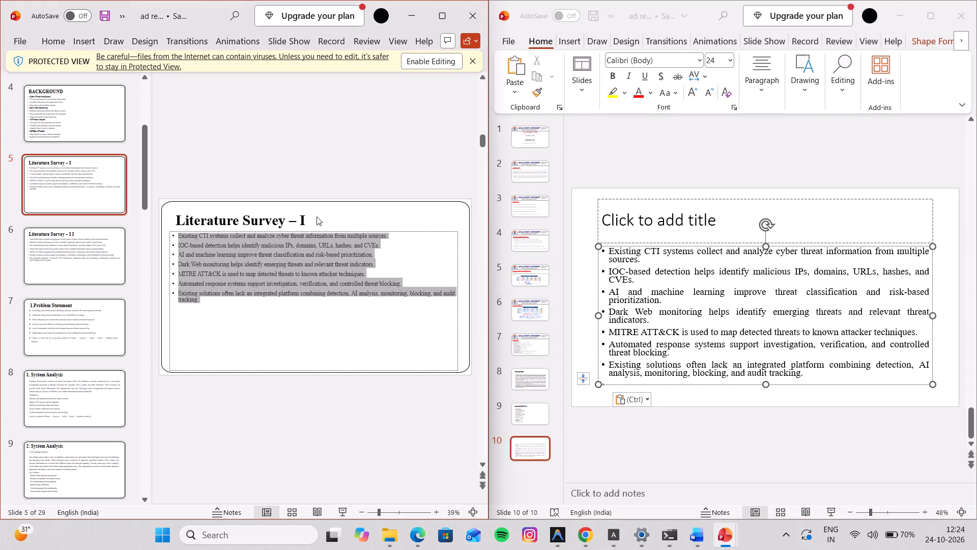
pyautogui.click(313, 219)
pyautogui.click(313, 219)
pyautogui.click(296, 220)
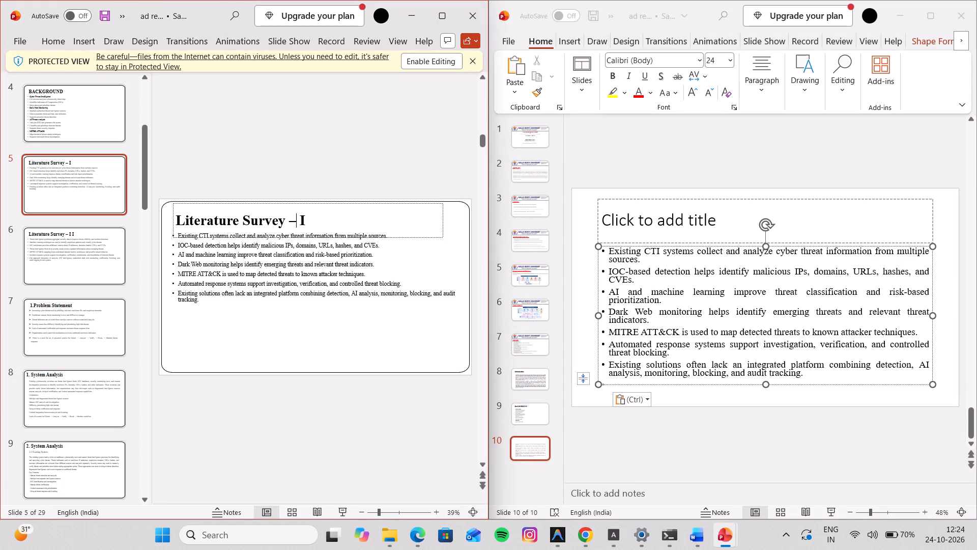
pyautogui.click(310, 216)
pyautogui.click(302, 216)
pyautogui.hotkey('ctrl', 'a')
pyautogui.hotkey('ctrl', 'c')
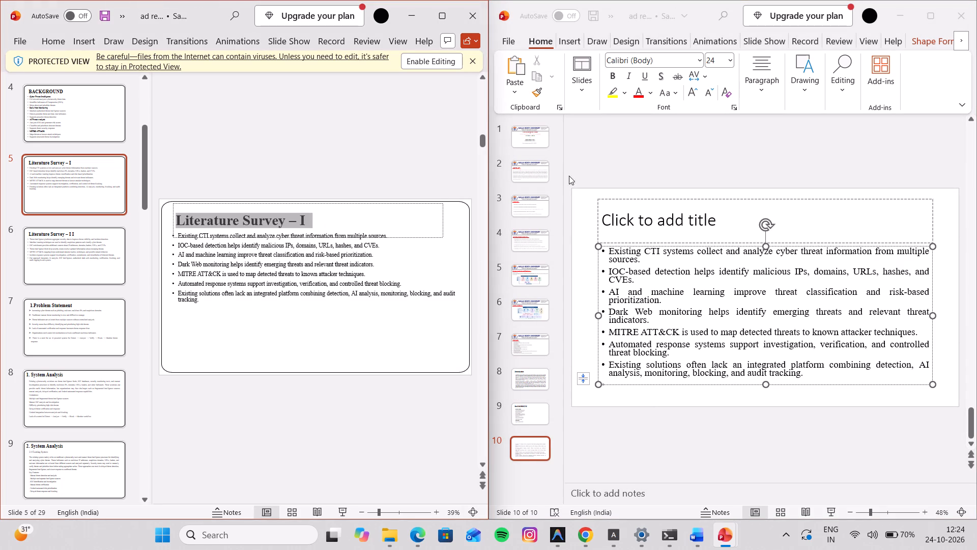
pyautogui.click(652, 218)
pyautogui.click(652, 218)
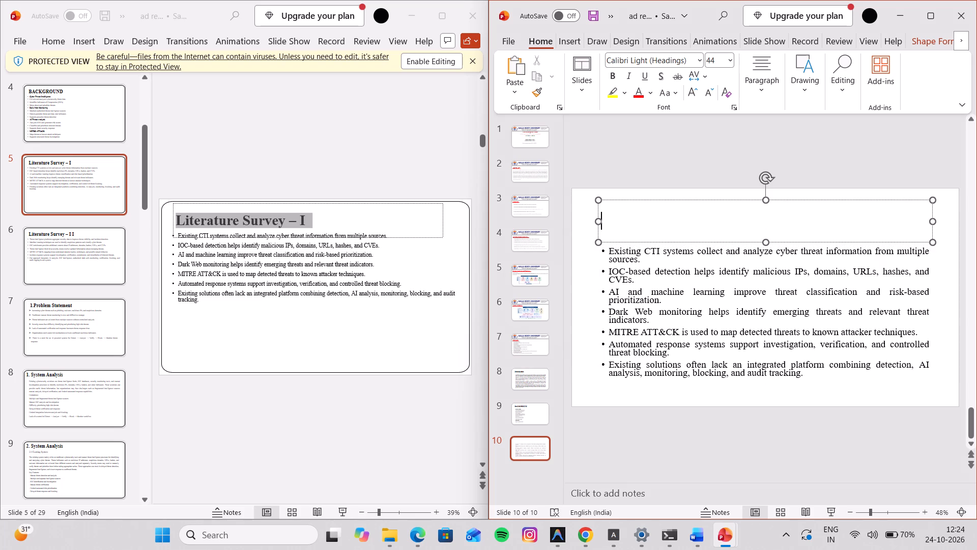
pyautogui.hotkey('ctrl', 'v')
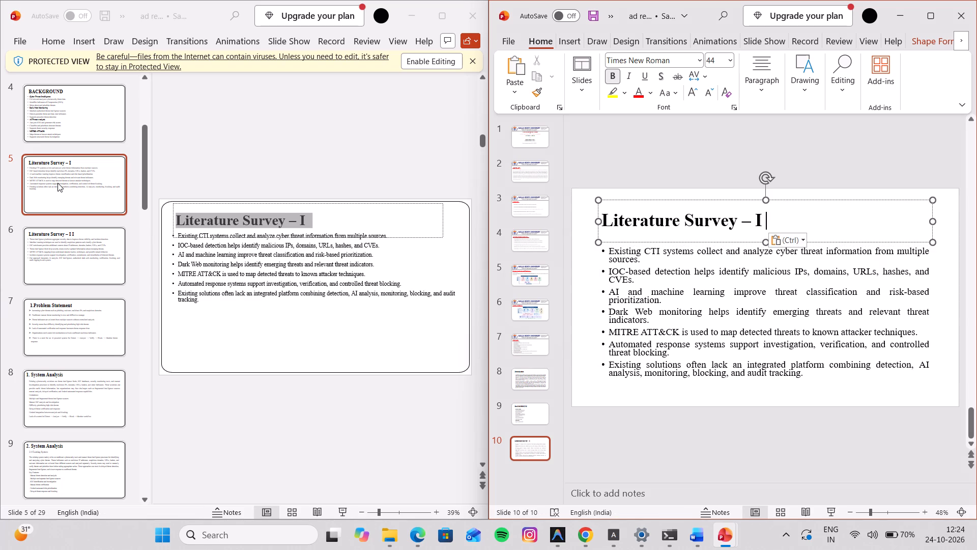
# Show the "Literature Survey – I I" slide in "ad review 2" and add a new slide after slide 10 in "ad review 1".
pyautogui.click(71, 269)
pyautogui.click(71, 269)
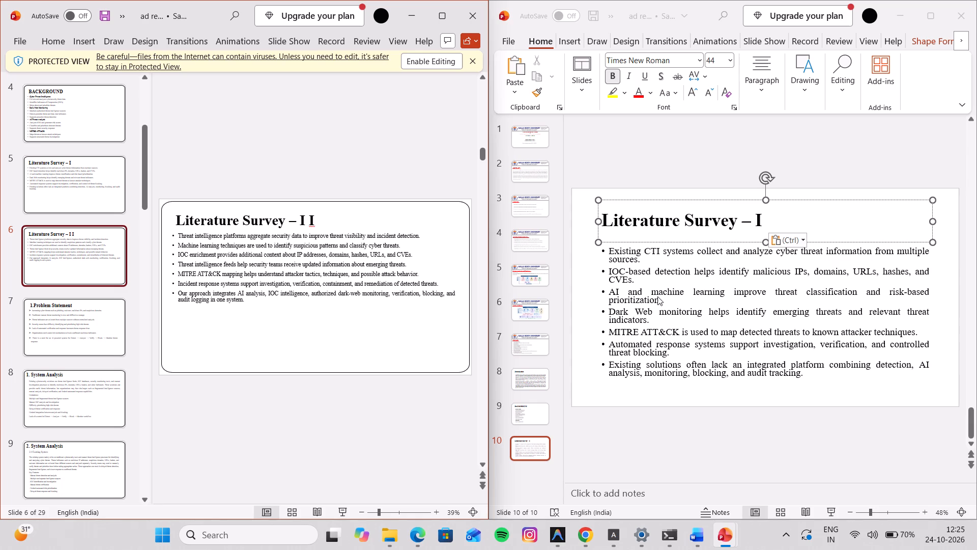
pyautogui.rightClick(527, 440)
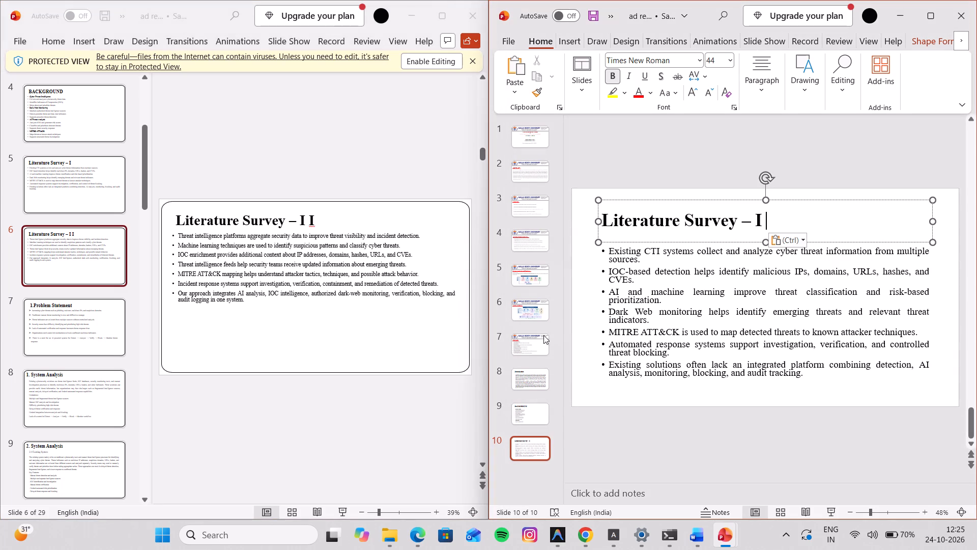
pyautogui.rightClick(529, 441)
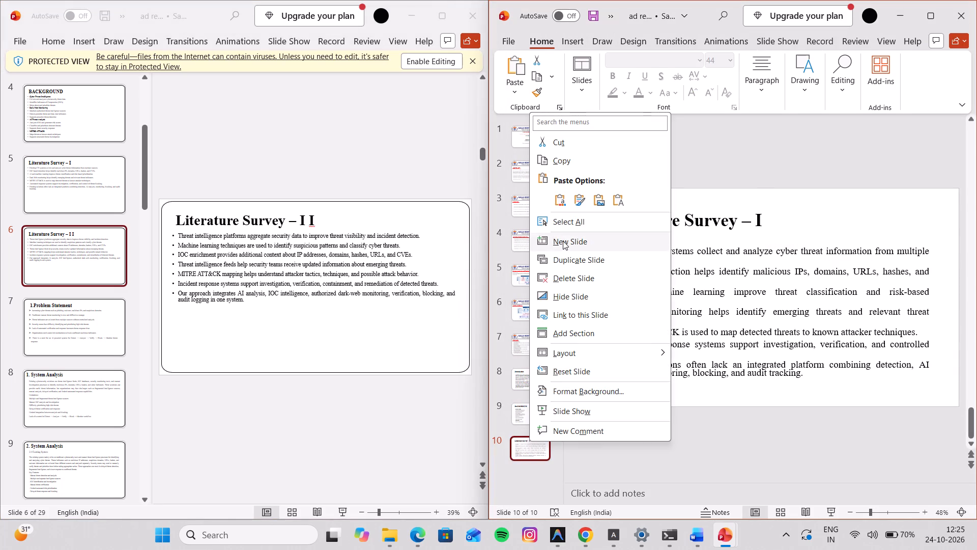
pyautogui.click(564, 241)
# Copy the whole bullet list from the "Literature Survey – I I" slide of "ad review 2" into the body placeholder of slide 11 in "ad review 1".
pyautogui.click(357, 274)
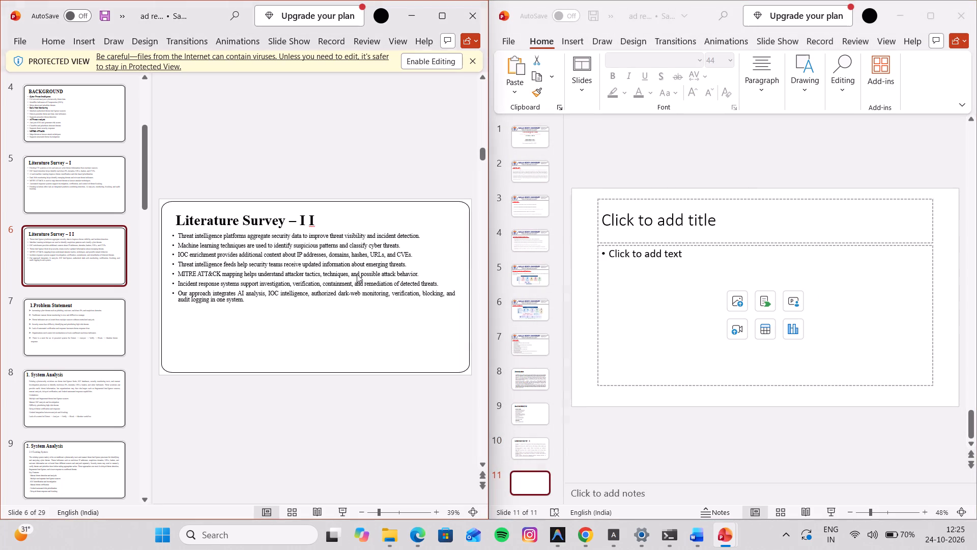
pyautogui.click(357, 274)
pyautogui.hotkey('ctrl', 'a')
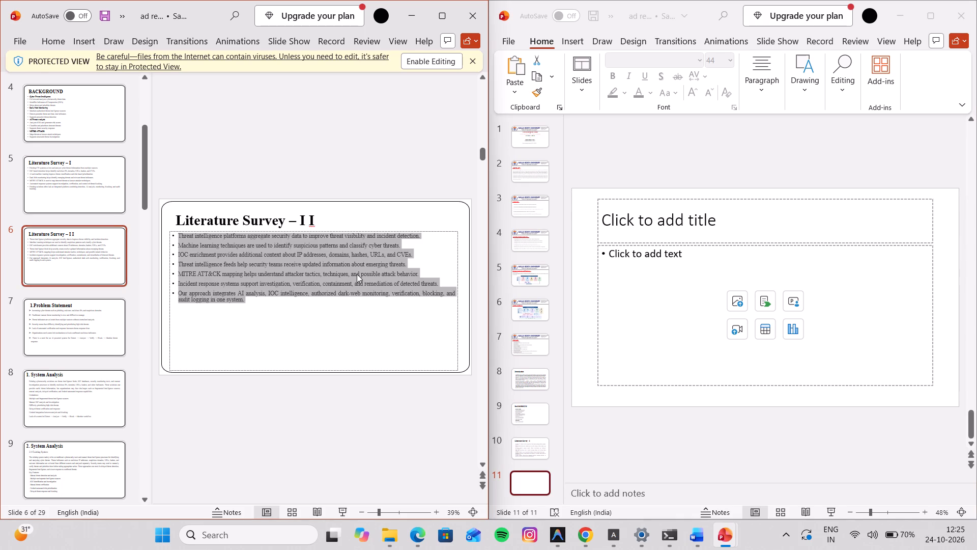
pyautogui.hotkey('ctrl', 'c')
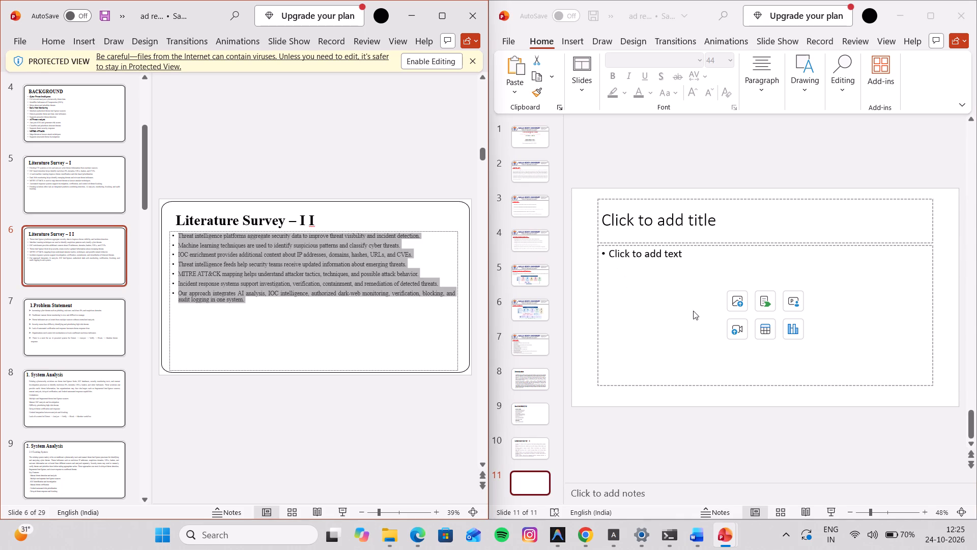
pyautogui.click(693, 311)
pyautogui.hotkey('ctrl', 'v')
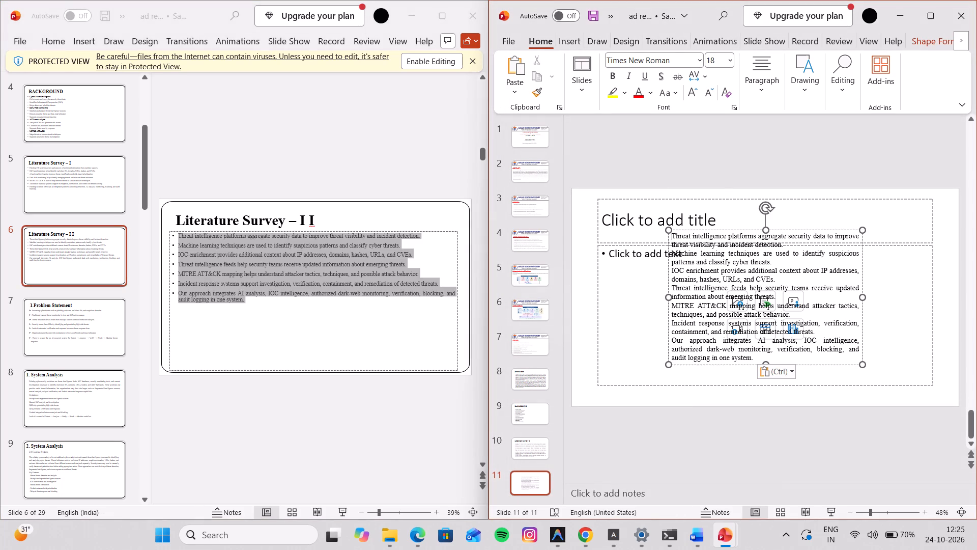
pyautogui.hotkey('ctrl', 'z')
pyautogui.click(625, 309)
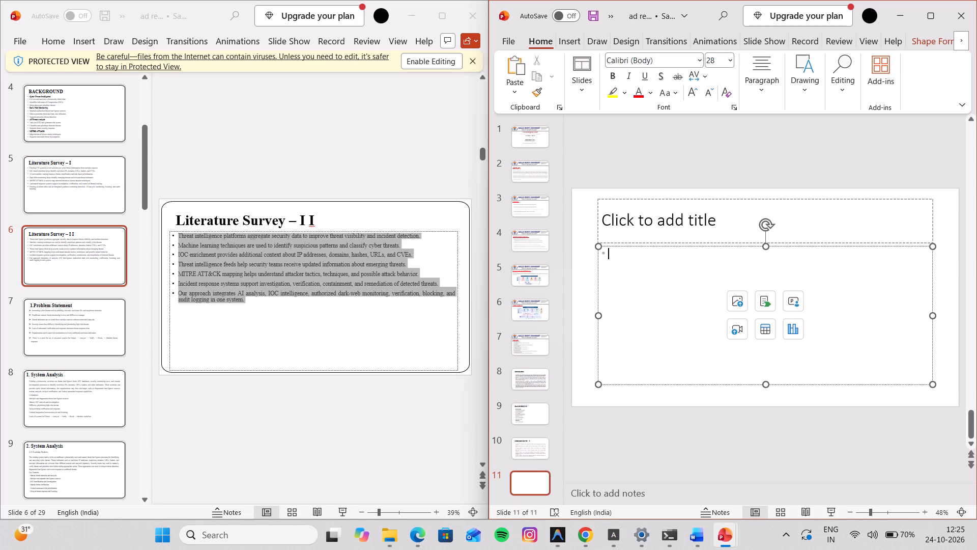
pyautogui.hotkey('ctrl', 'v')
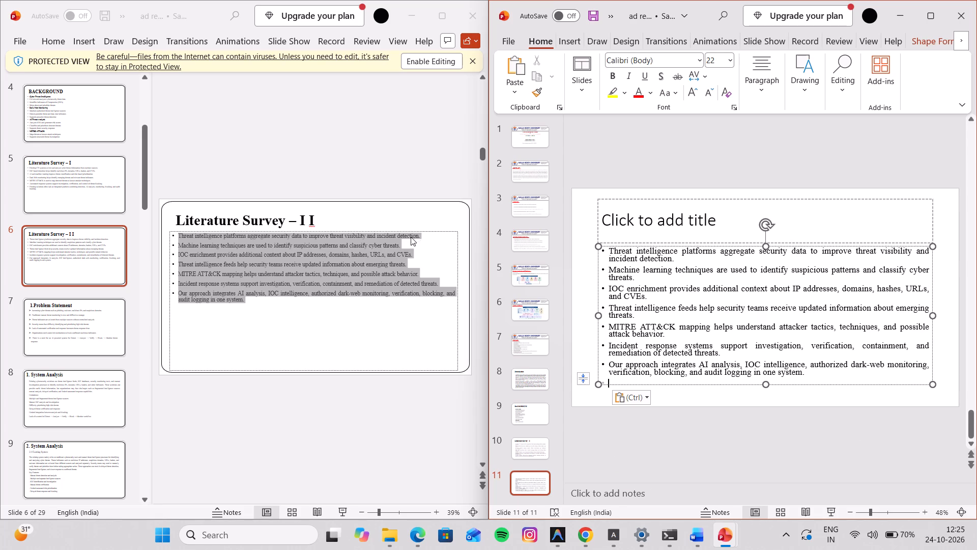
# Copy the "Literature Survey – I I" title from "ad review 2" into the title placeholder of slide 11 in "ad review 1".
pyautogui.click(311, 220)
pyautogui.click(311, 220)
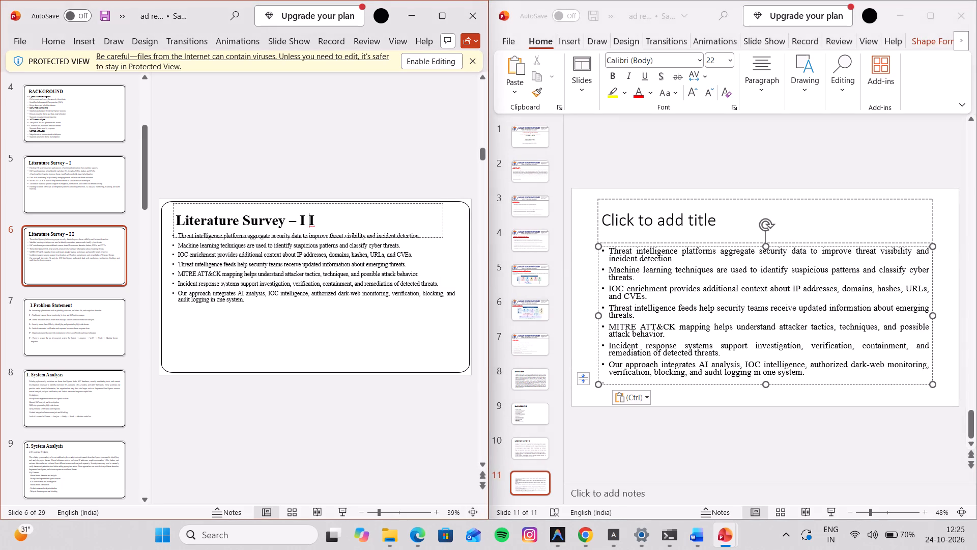
pyautogui.hotkey('ctrl', 'a')
pyautogui.hotkey('ctrl', 'c')
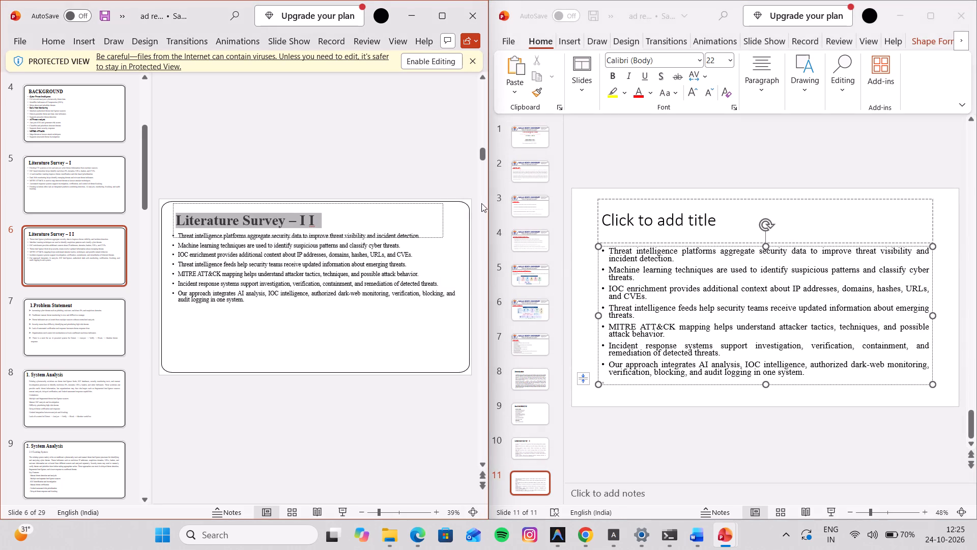
pyautogui.click(645, 218)
pyautogui.click(645, 218)
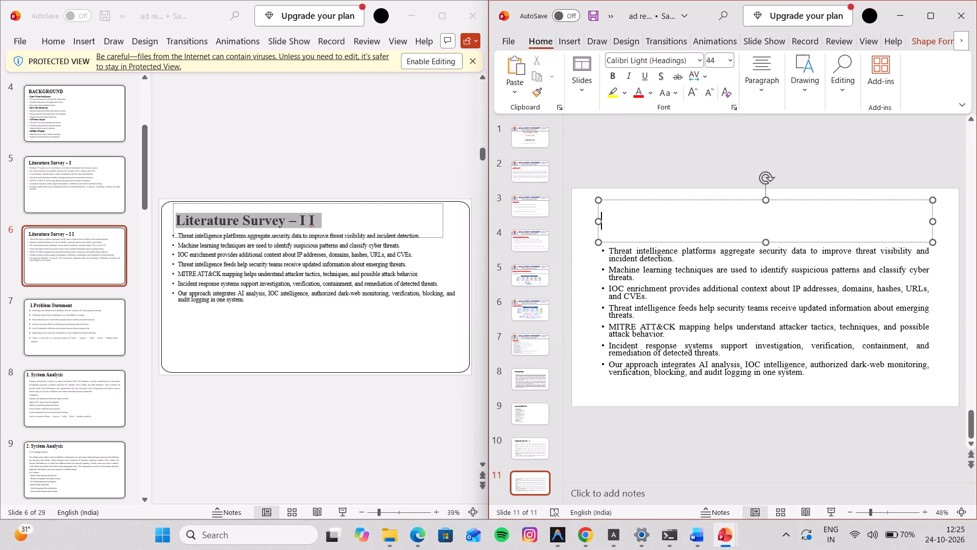
pyautogui.hotkey('ctrl', 'v')
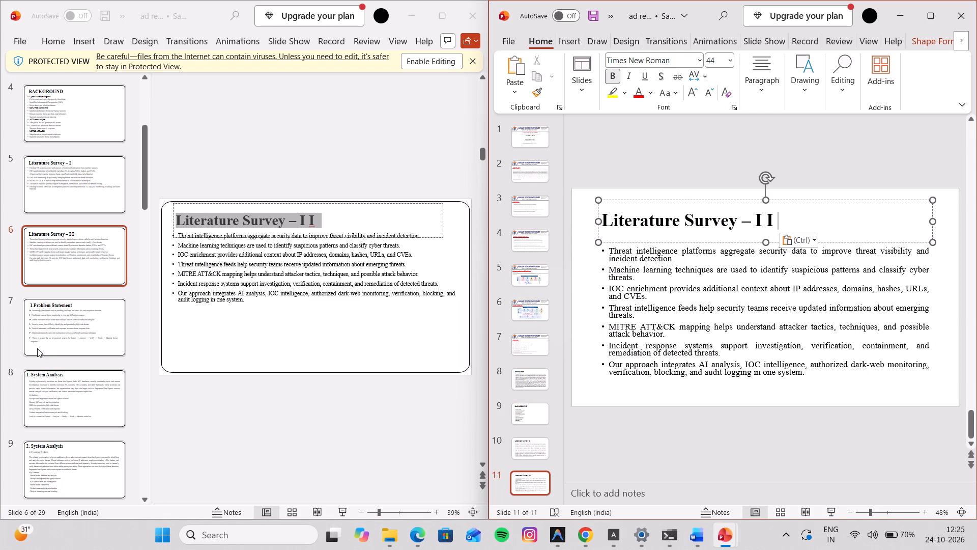
# Copy the whole bullet list from the "1.Problem Statement" slide of "ad review 2".
pyautogui.click(66, 333)
pyautogui.click(66, 333)
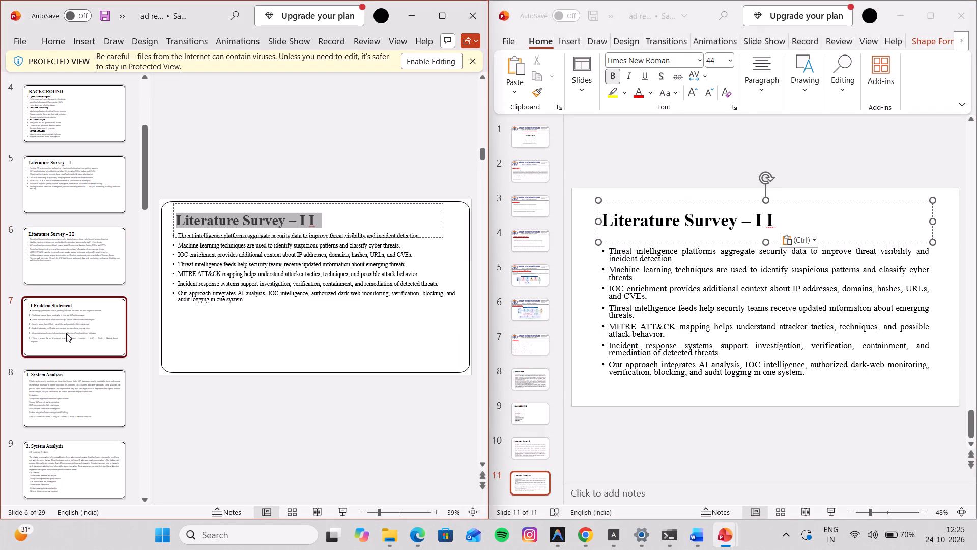
pyautogui.click(347, 250)
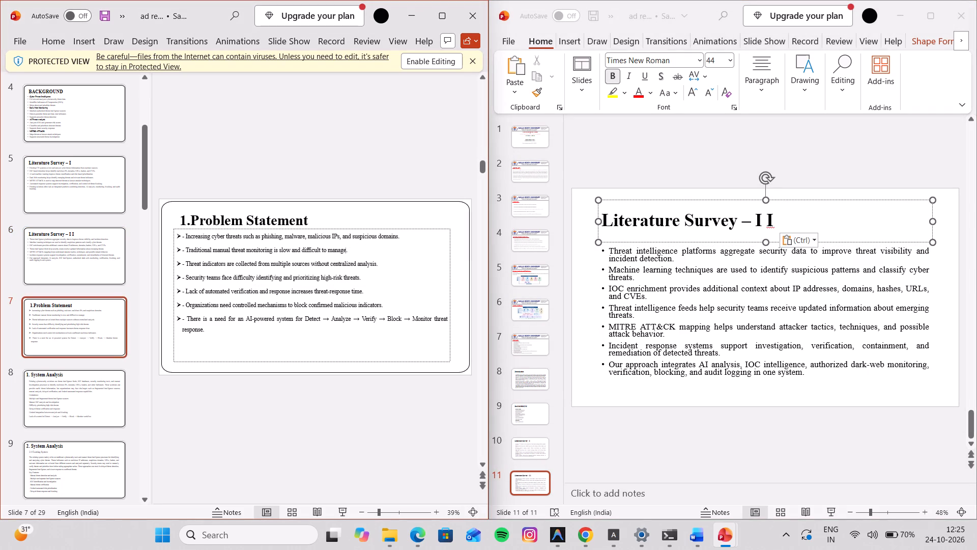
pyautogui.hotkey('ctrl', 'a')
pyautogui.hotkey('ctrl', 'c')
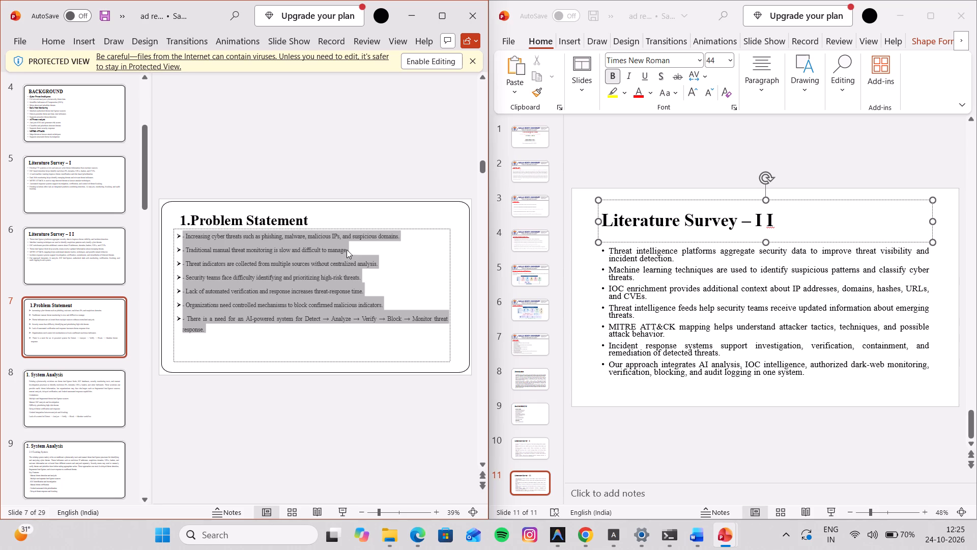
# Add a new slide after the "Literature Survey – I I" slide in "ad review 1".
pyautogui.rightClick(528, 479)
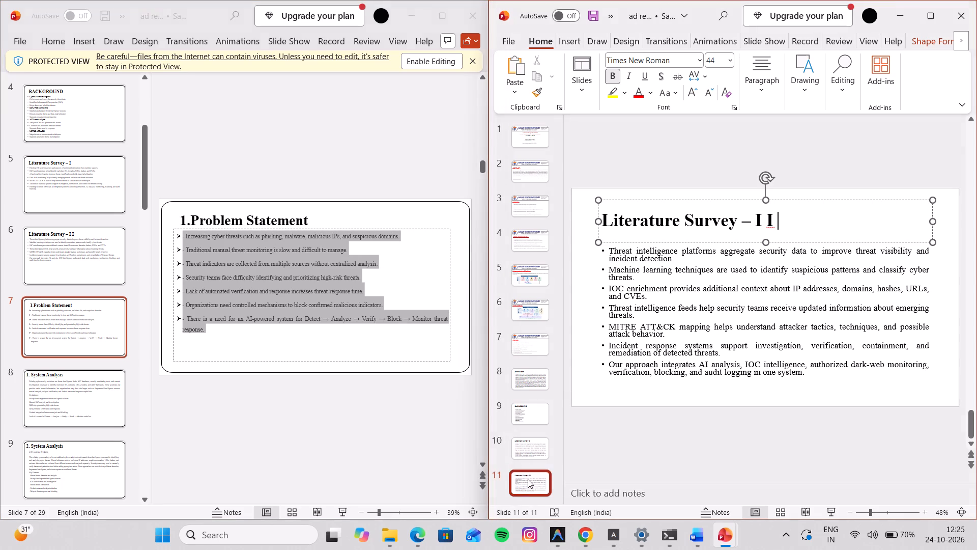
pyautogui.rightClick(531, 487)
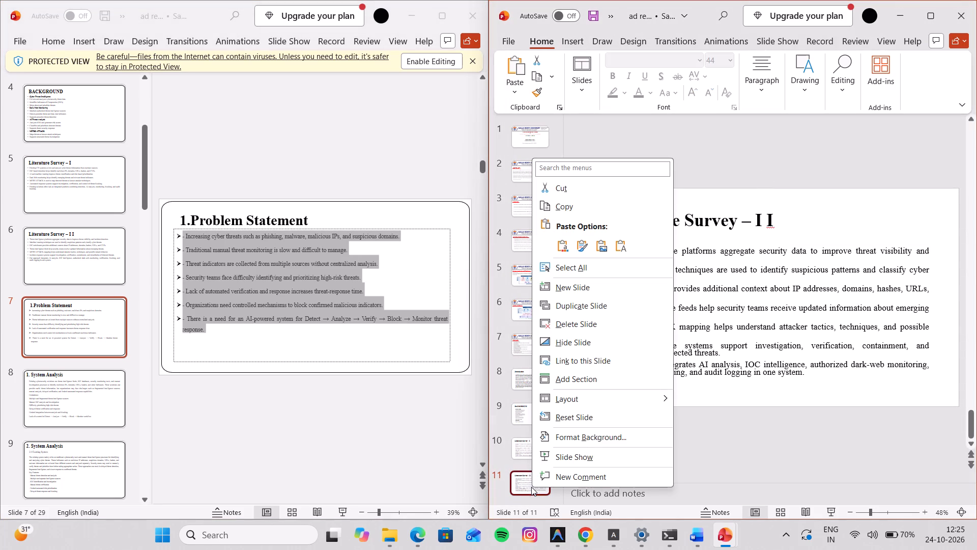
pyautogui.click(583, 279)
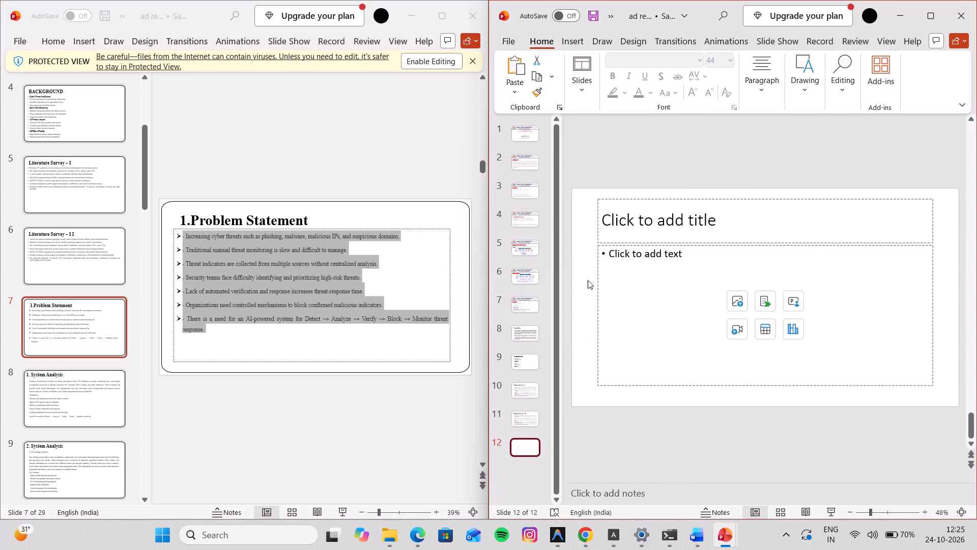
# Paste the copied problem statement bullet list into the body placeholder of slide 12 in "ad review 1".
pyautogui.click(659, 225)
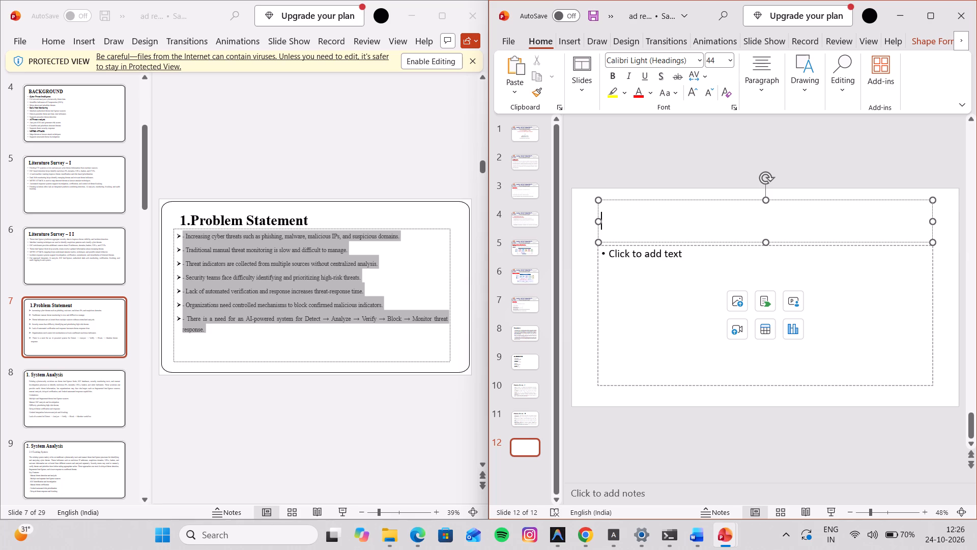
pyautogui.click(662, 317)
pyautogui.hotkey('ctrl', 'v')
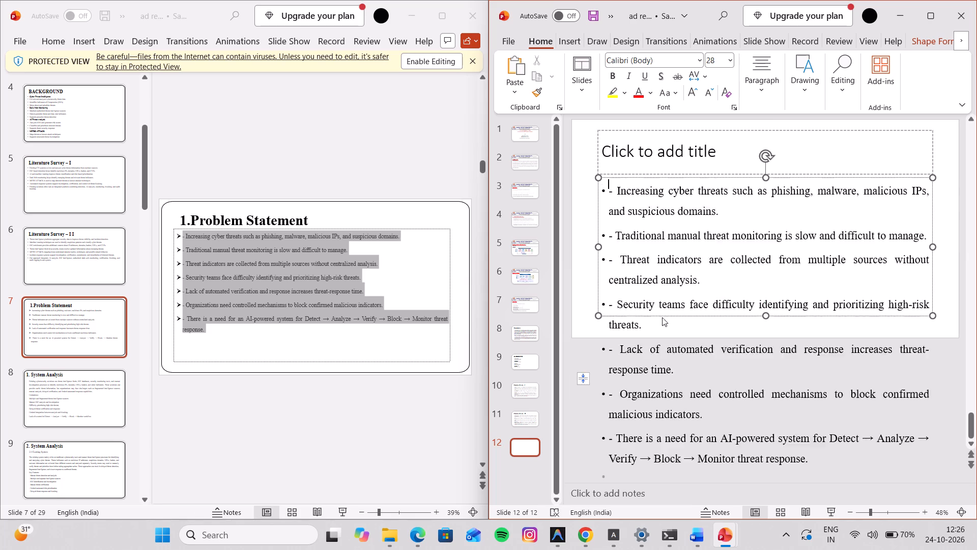
# Copy the "1.Problem Statement" title from slide 7 of "ad review 2".
pyautogui.click(271, 217)
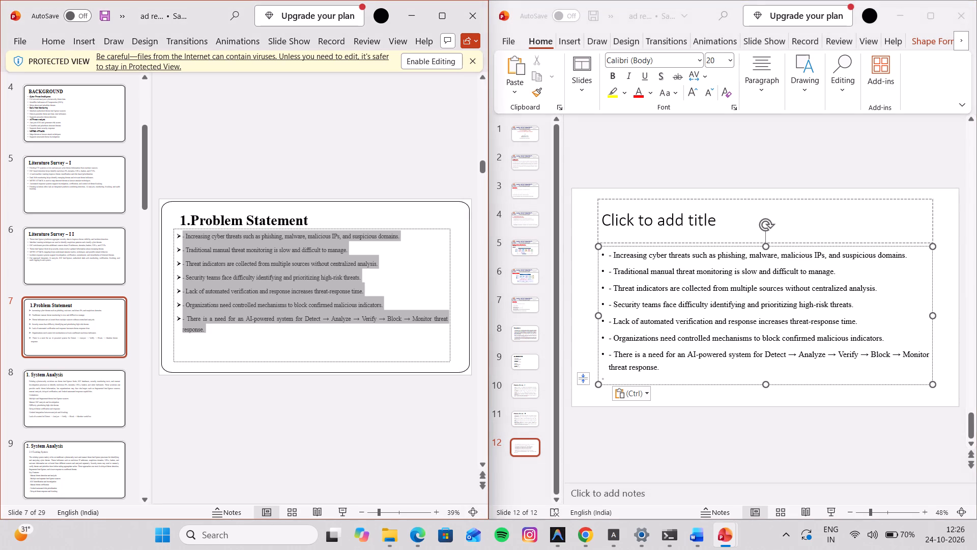
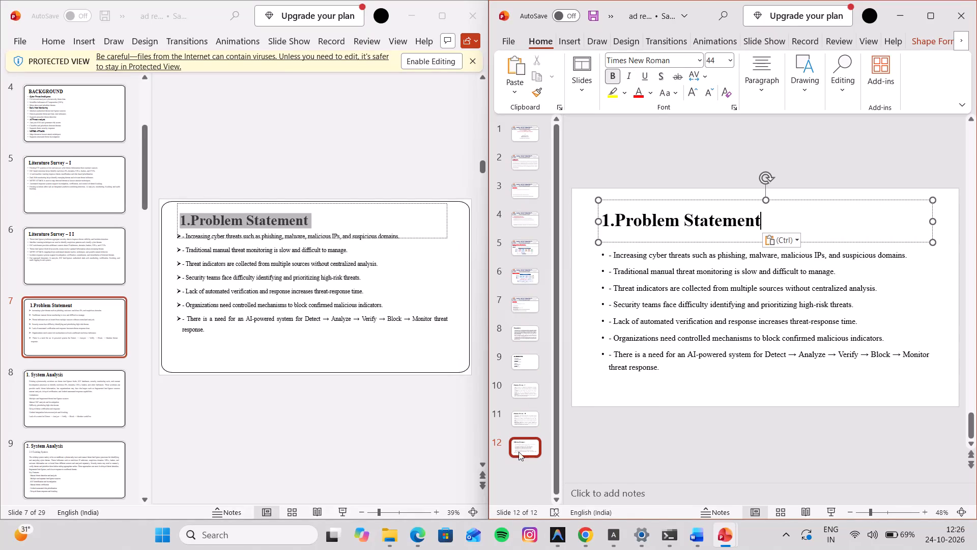
# Add a new slide after the "1.Problem Statement" slide in "ad review 1".
pyautogui.rightClick(517, 450)
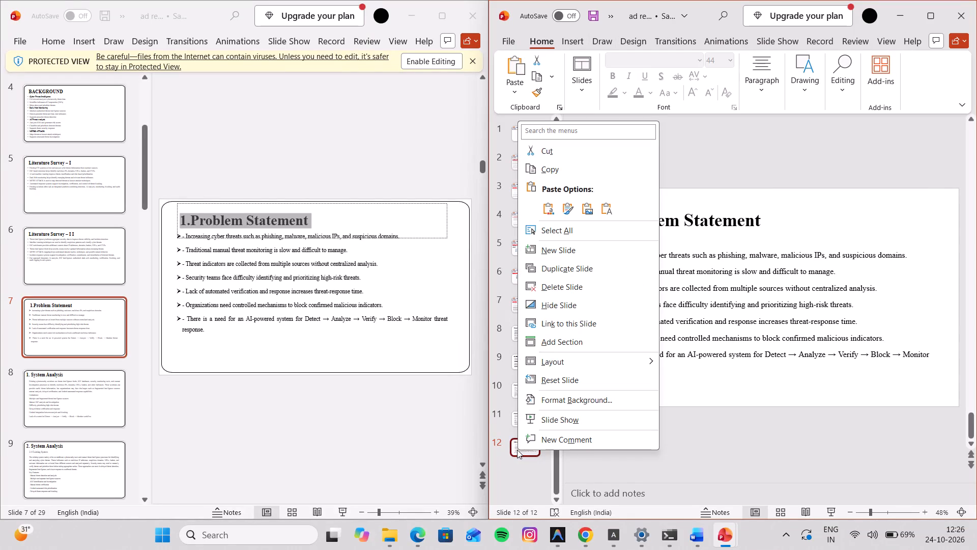
pyautogui.click(553, 242)
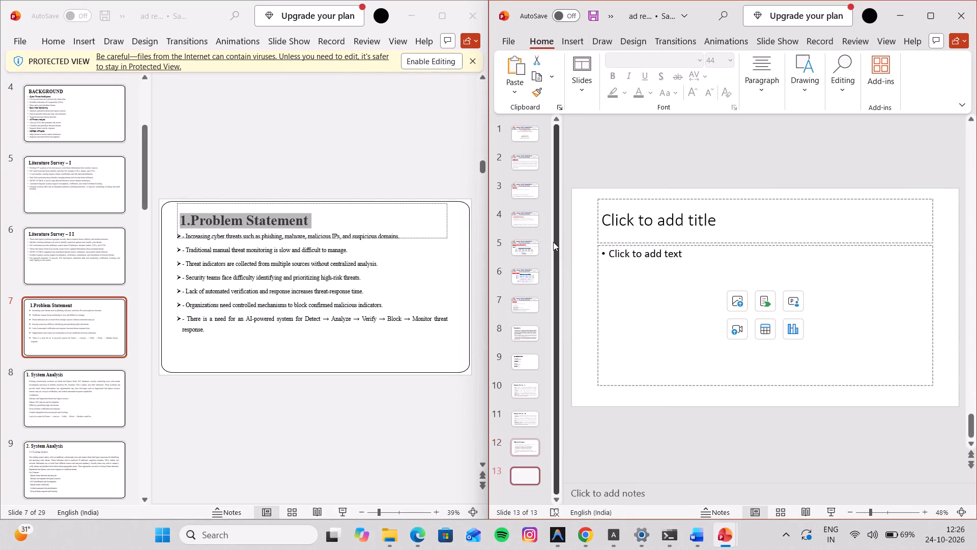
# Copy the body text of the "1. System Analysis" slide in "ad review 2" into the body placeholder of slide 13 in "ad review 1".
pyautogui.click(62, 390)
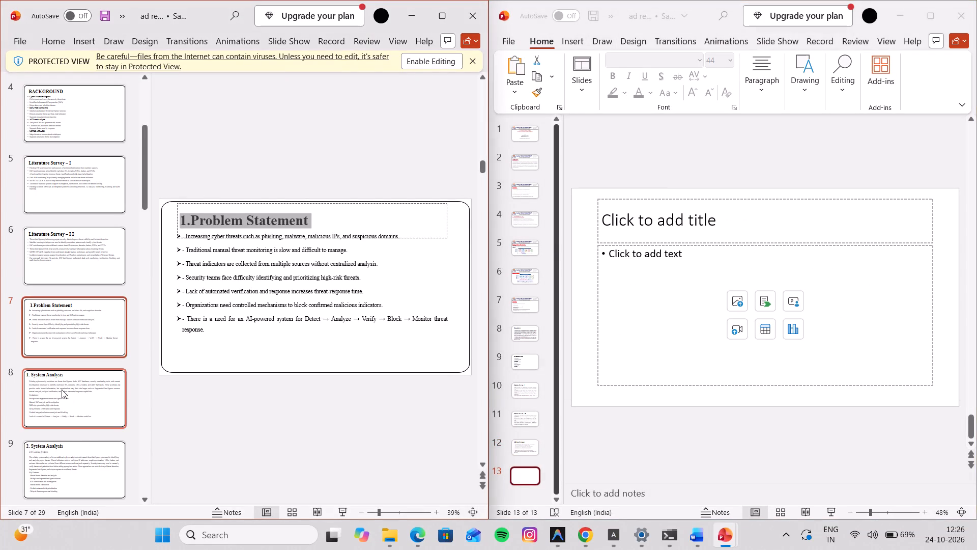
pyautogui.click(62, 390)
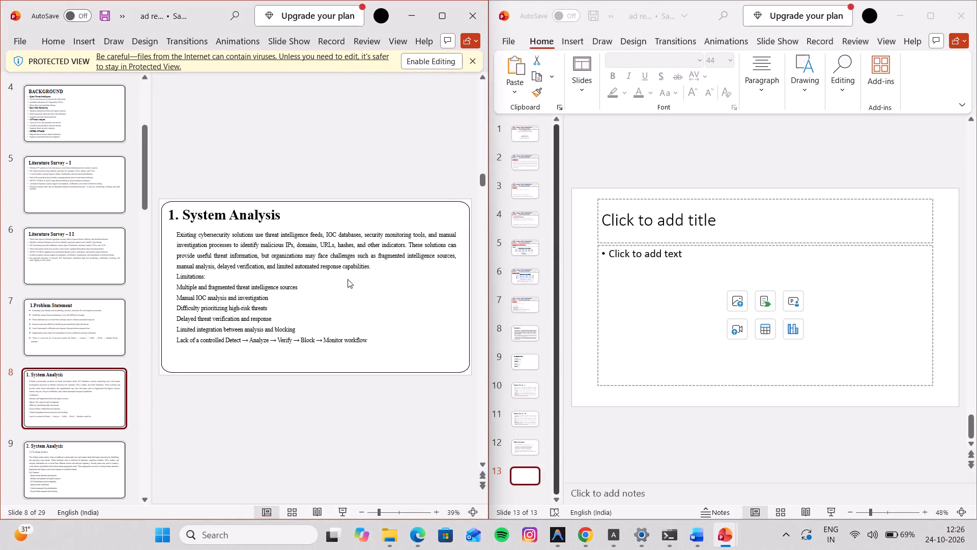
pyautogui.click(347, 282)
pyautogui.click(347, 282)
pyautogui.hotkey('ctrl', 'a')
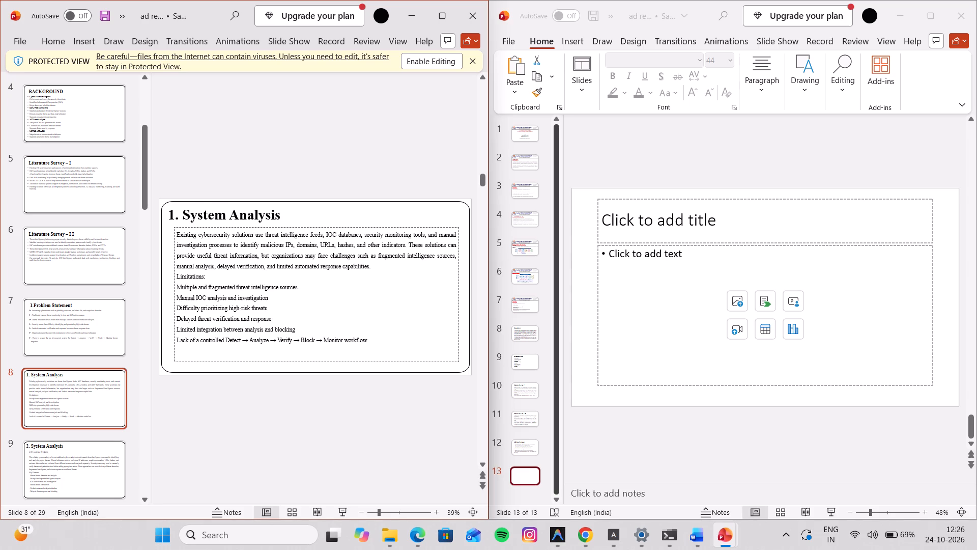
pyautogui.hotkey('ctrl', 'c')
pyautogui.click(648, 272)
pyautogui.click(648, 272)
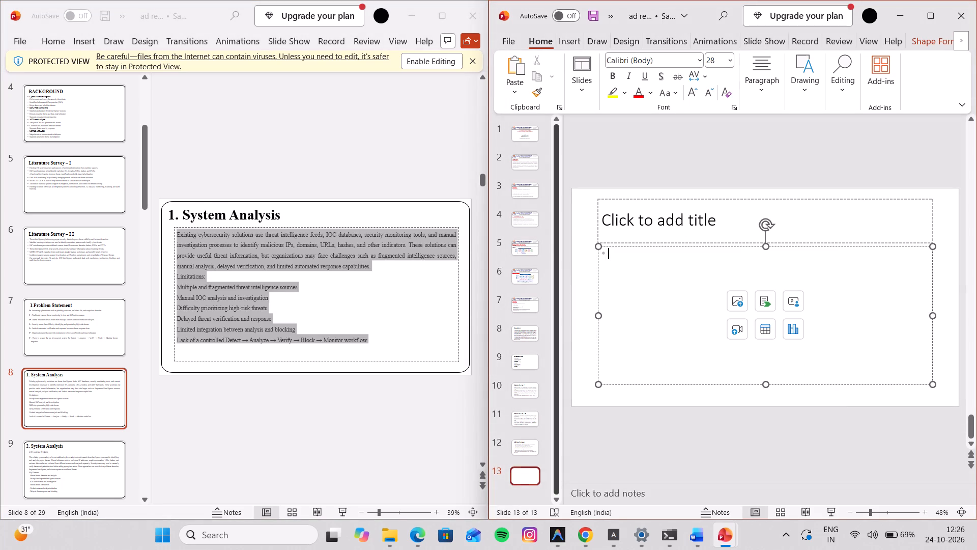
pyautogui.hotkey('ctrl', 'v')
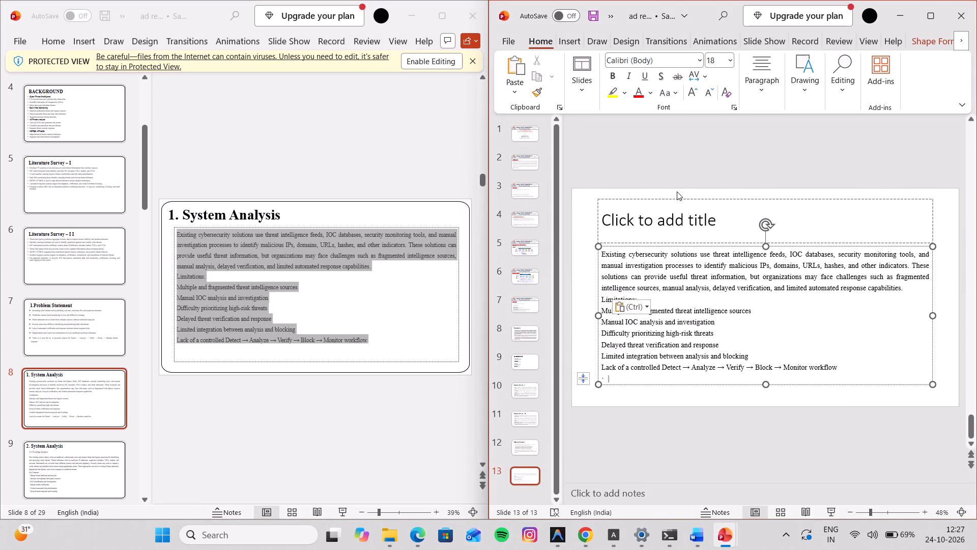
# Copy the "1. System Analysis" title from slide 8 of "ad review 2" into the title placeholder of slide 13 in "ad review 1".
pyautogui.click(628, 214)
pyautogui.click(266, 218)
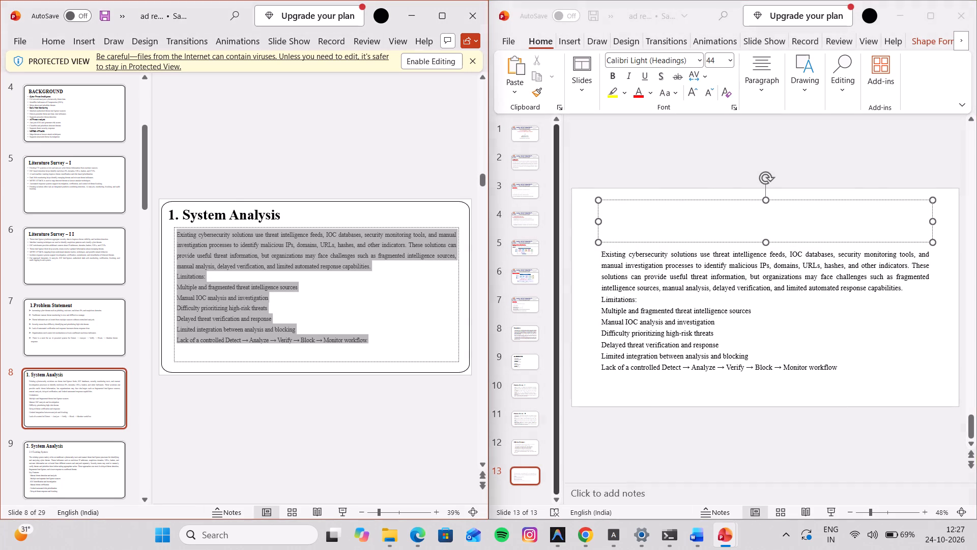
pyautogui.click(266, 218)
pyautogui.hotkey('ctrl', 'a')
pyautogui.hotkey('ctrl', 'c')
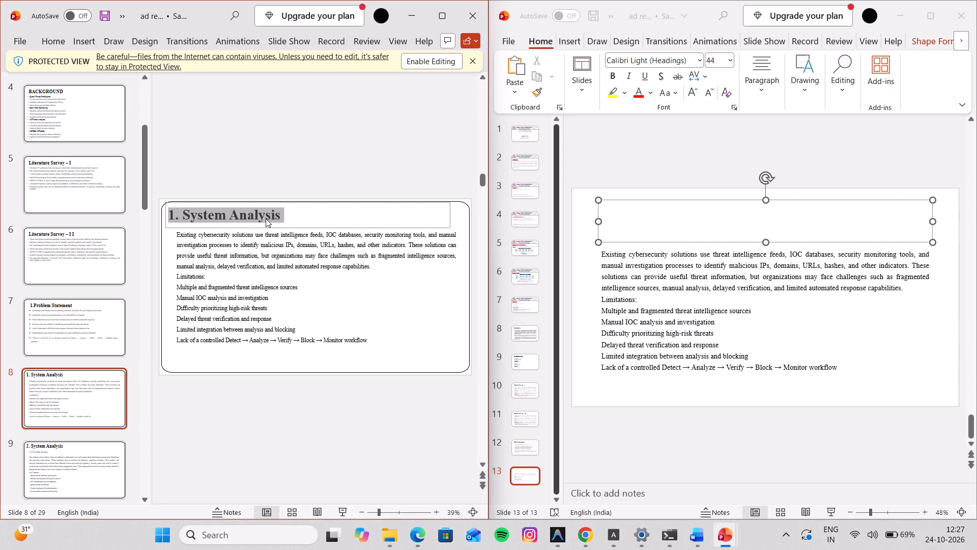
pyautogui.click(635, 228)
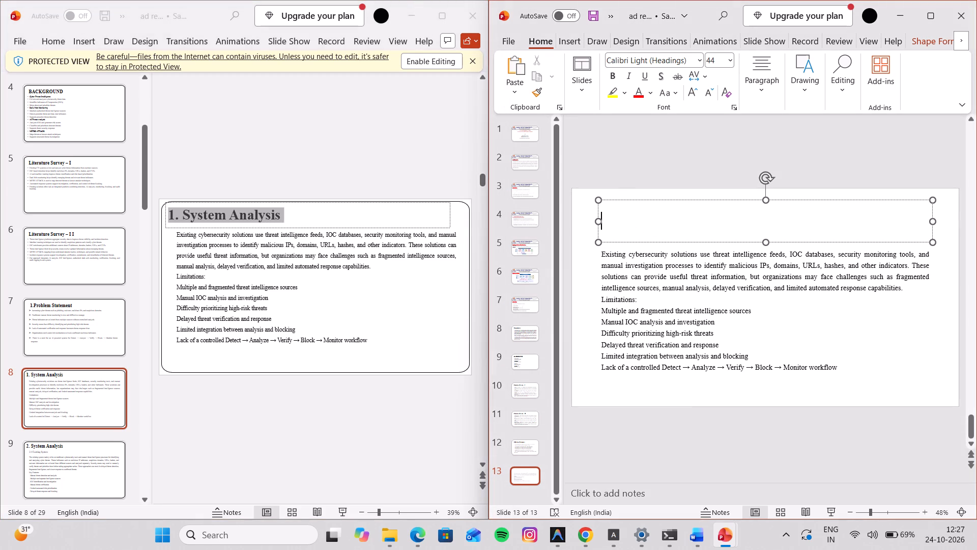
pyautogui.hotkey('ctrl', 'v')
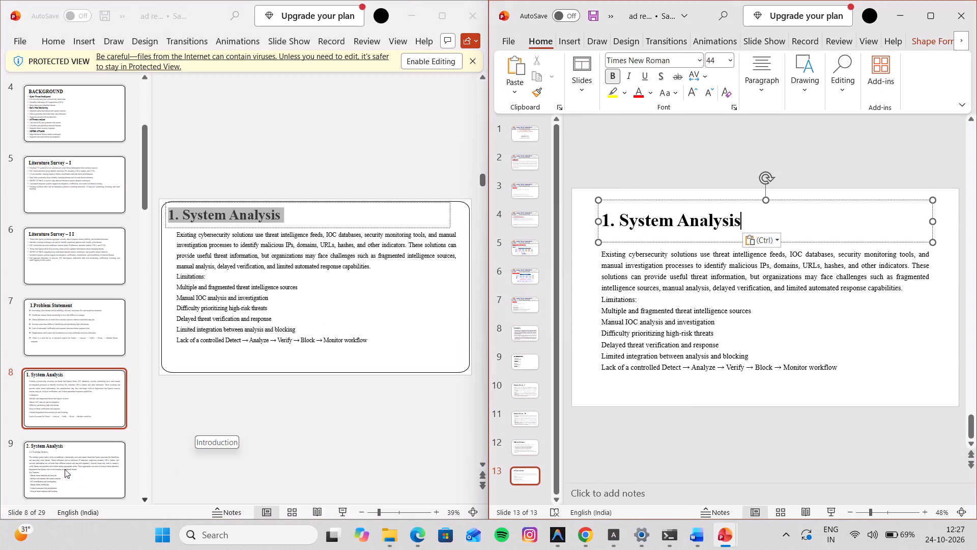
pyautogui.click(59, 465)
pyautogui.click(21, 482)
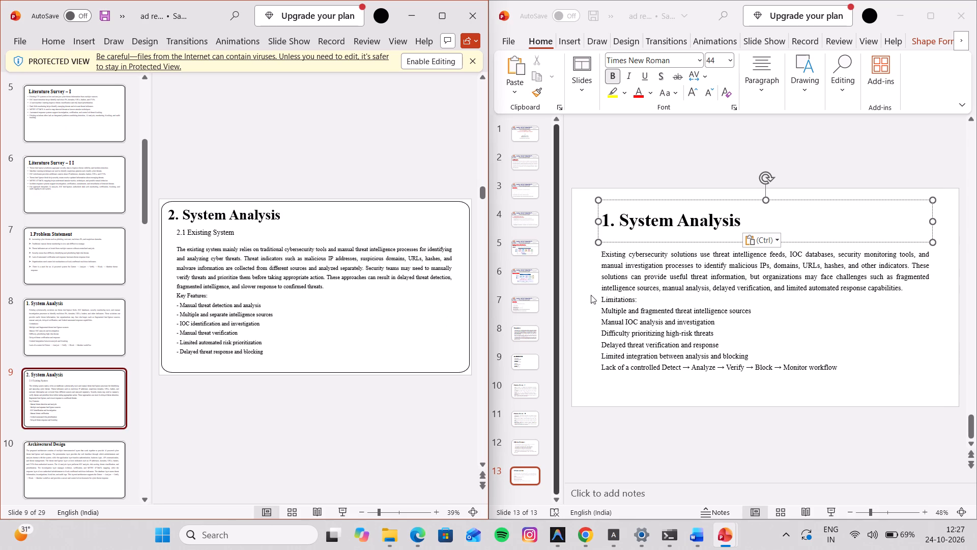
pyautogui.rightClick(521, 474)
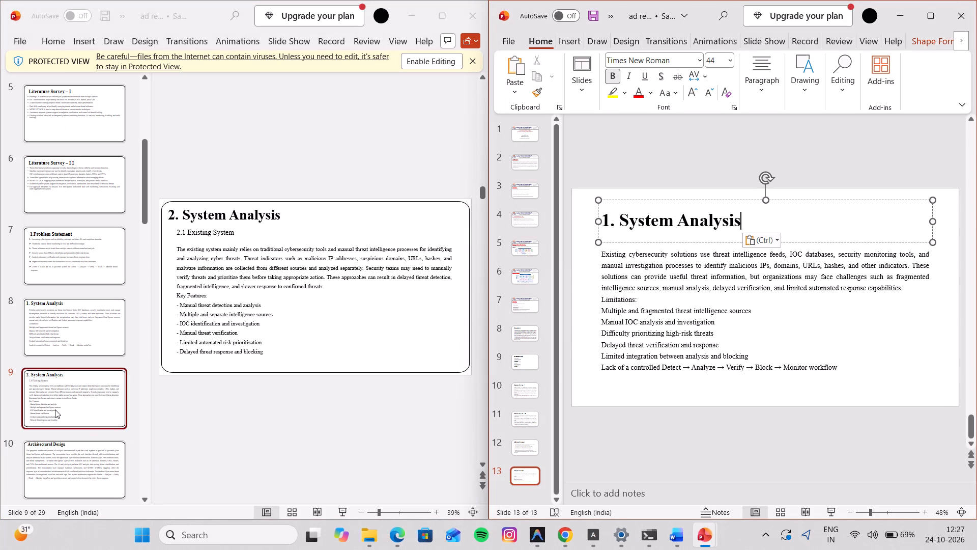
# Review slides 1 to 8 of "ad review 1" against the opening slides of "ad review 2".
pyautogui.scroll(14, 68, 181)
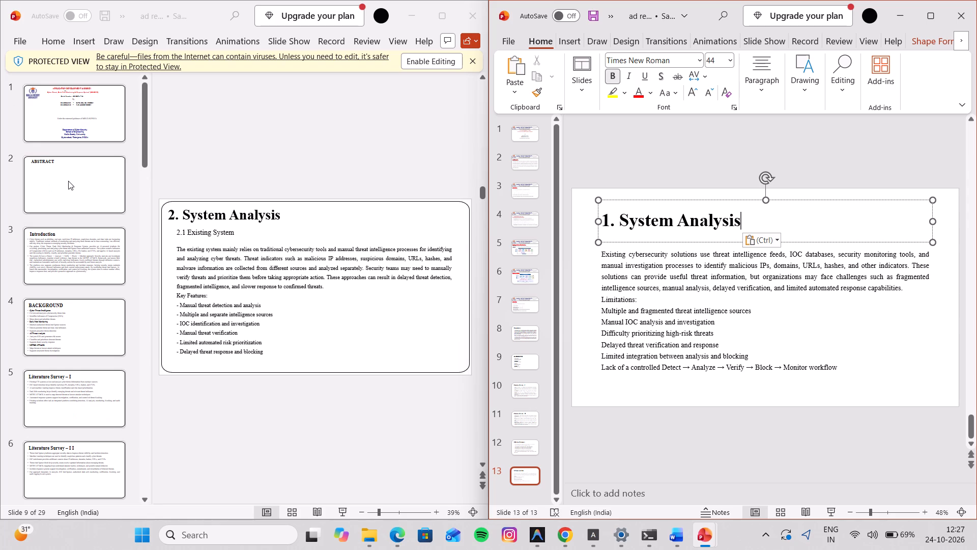
pyautogui.click(61, 179)
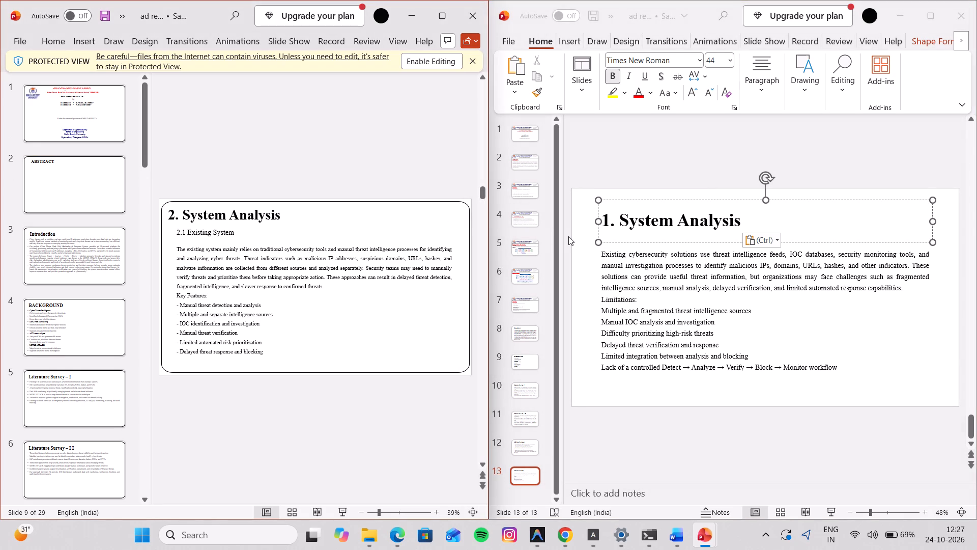
pyautogui.scroll(13, 637, 260)
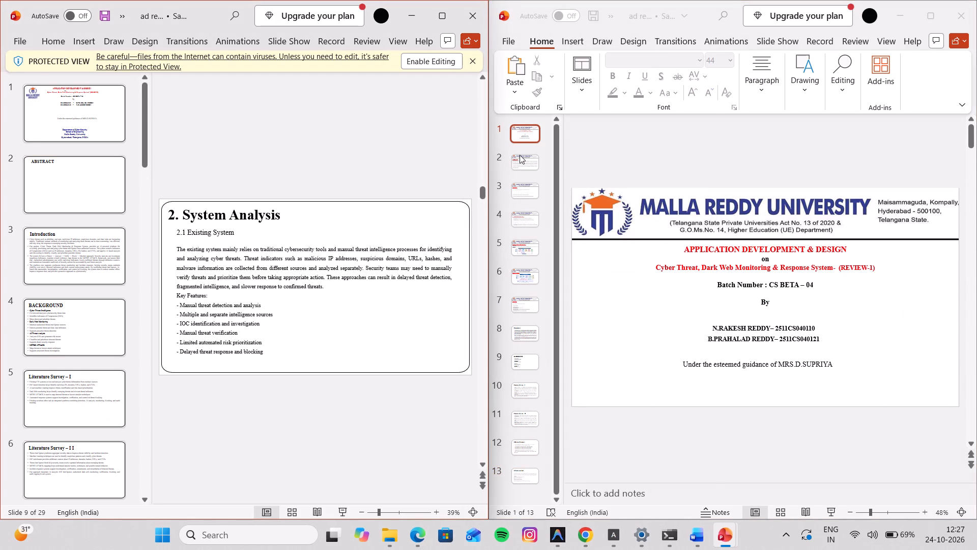
pyautogui.click(522, 164)
pyautogui.click(519, 197)
pyautogui.click(521, 241)
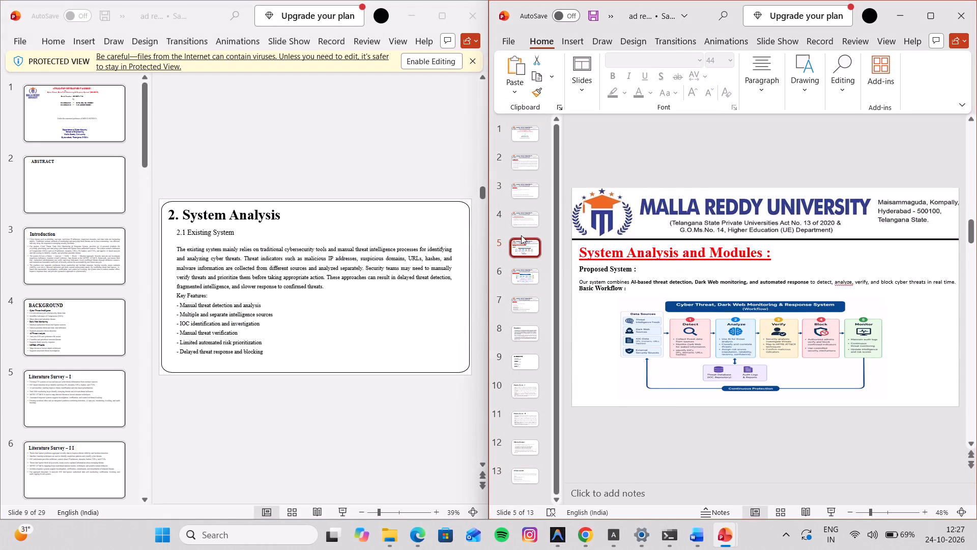
pyautogui.click(519, 226)
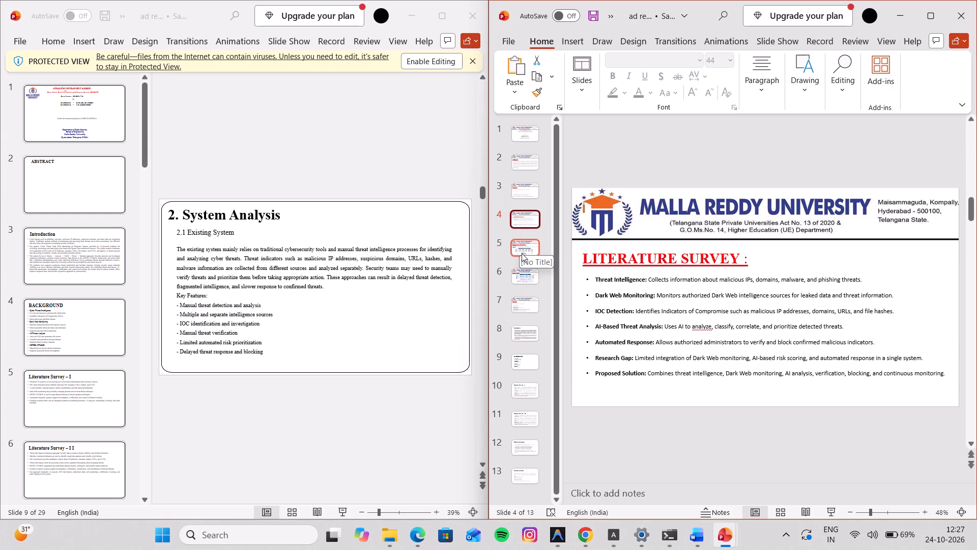
pyautogui.click(520, 243)
pyautogui.click(523, 275)
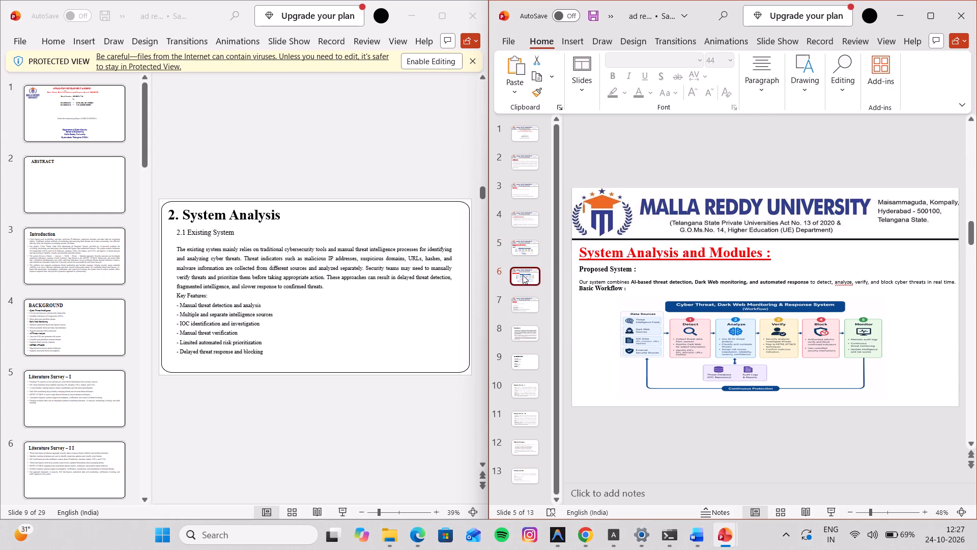
pyautogui.click(523, 309)
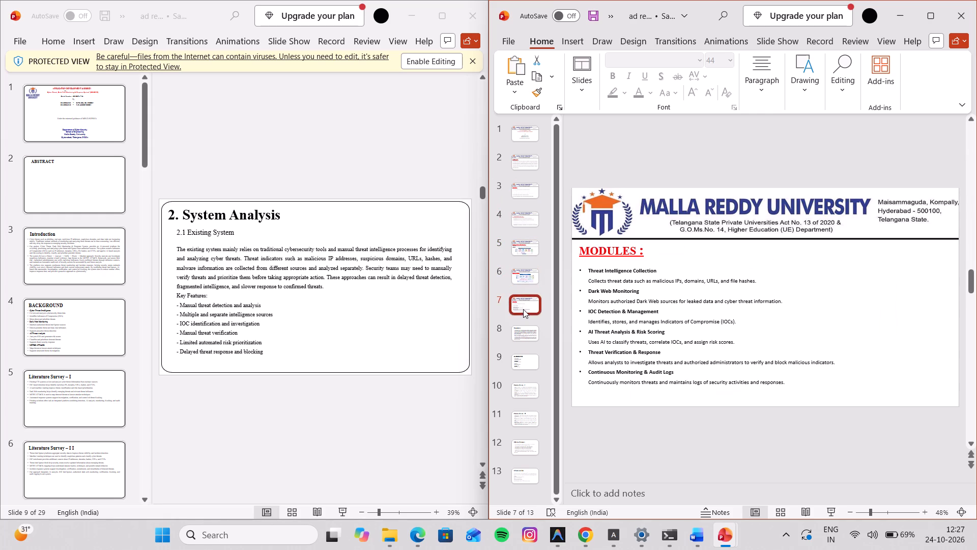
pyautogui.click(522, 333)
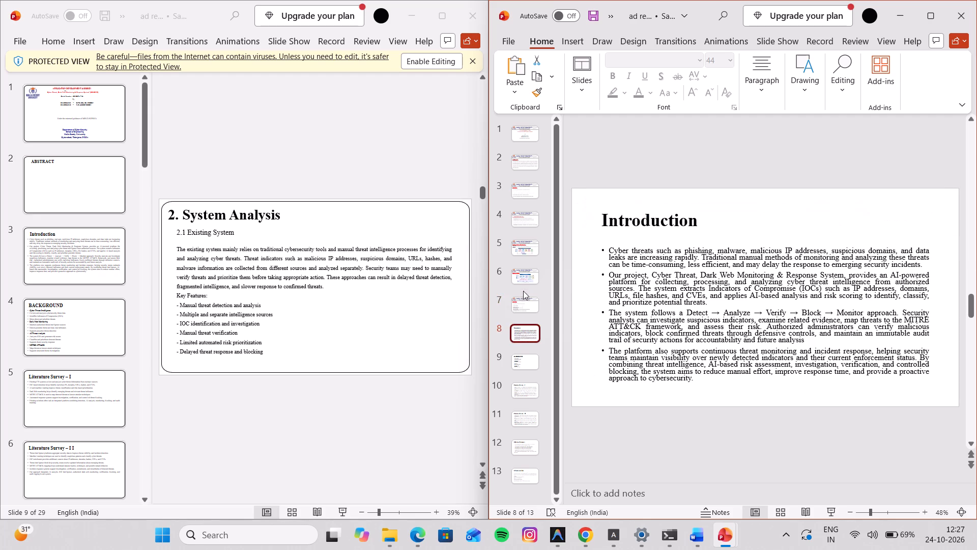
pyautogui.click(523, 309)
pyautogui.scroll(4, 40, 171)
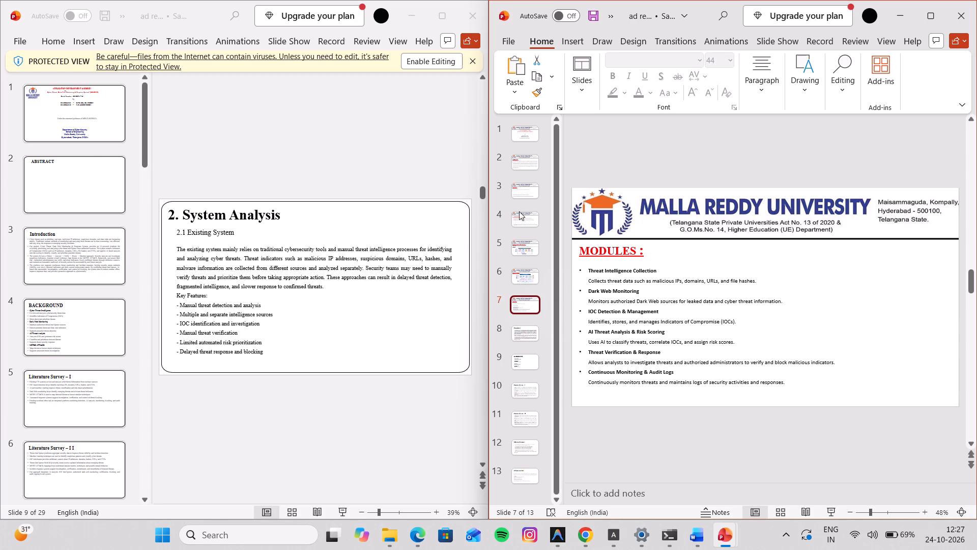
pyautogui.click(519, 132)
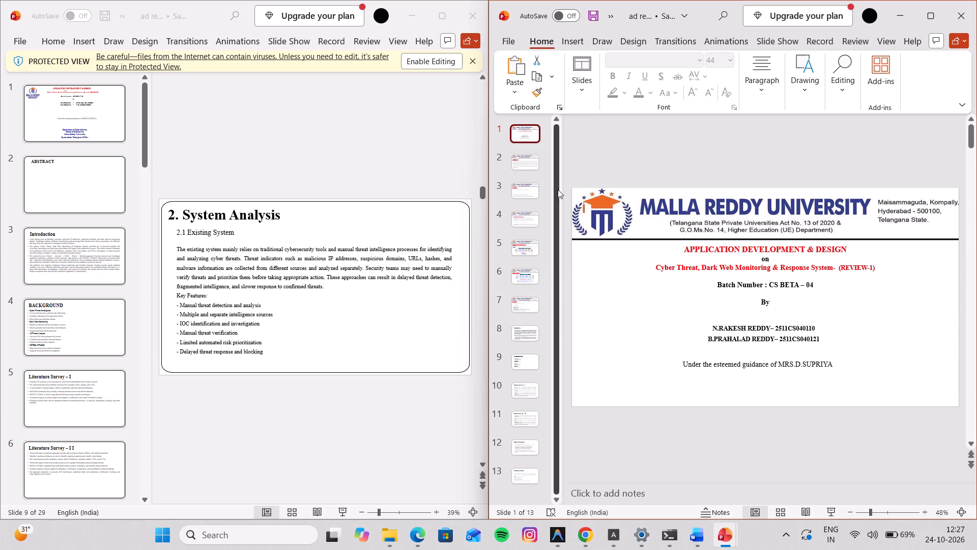
# Copy the whole abstract paragraph from slide 2 of "ad review 1".
pyautogui.click(513, 163)
pyautogui.click(596, 340)
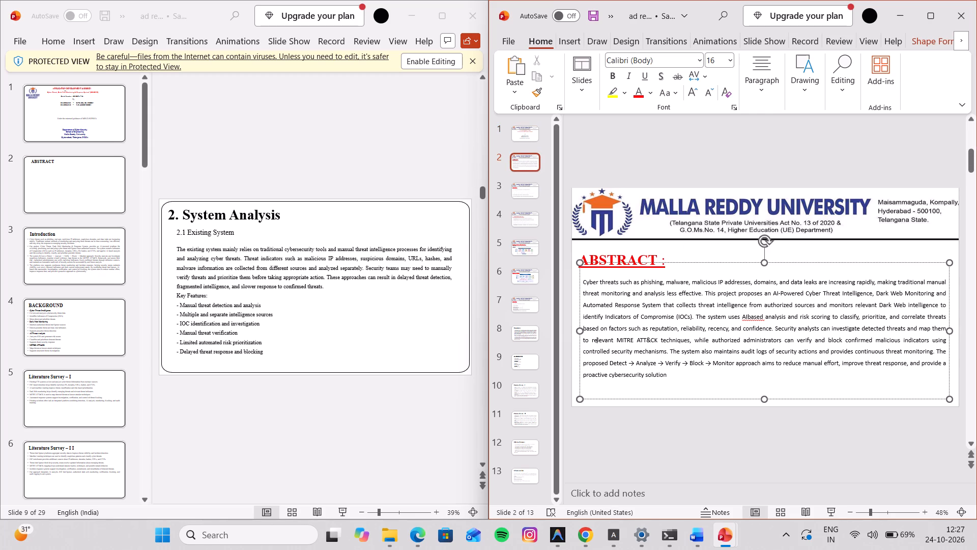
pyautogui.click(627, 329)
pyautogui.hotkey('ctrl', 'a')
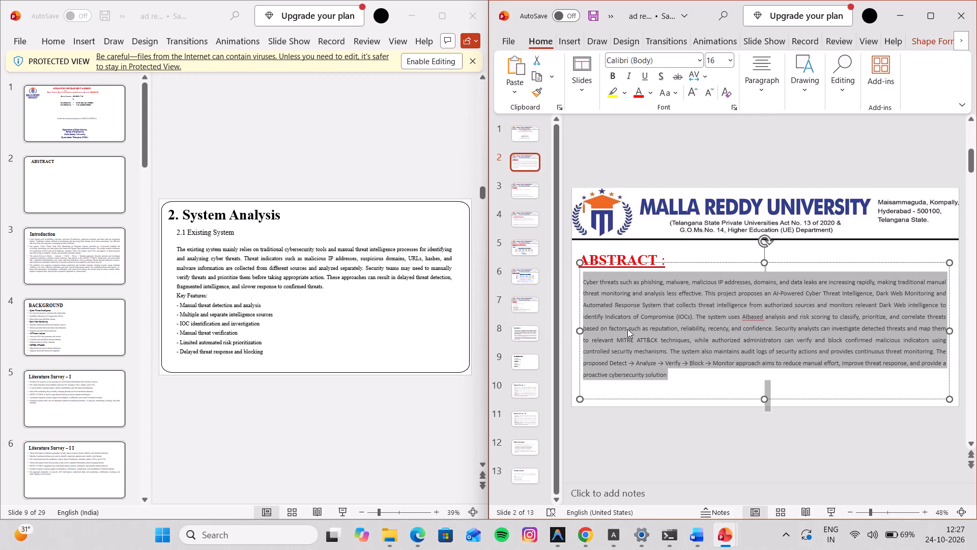
pyautogui.hotkey('ctrl', 'c')
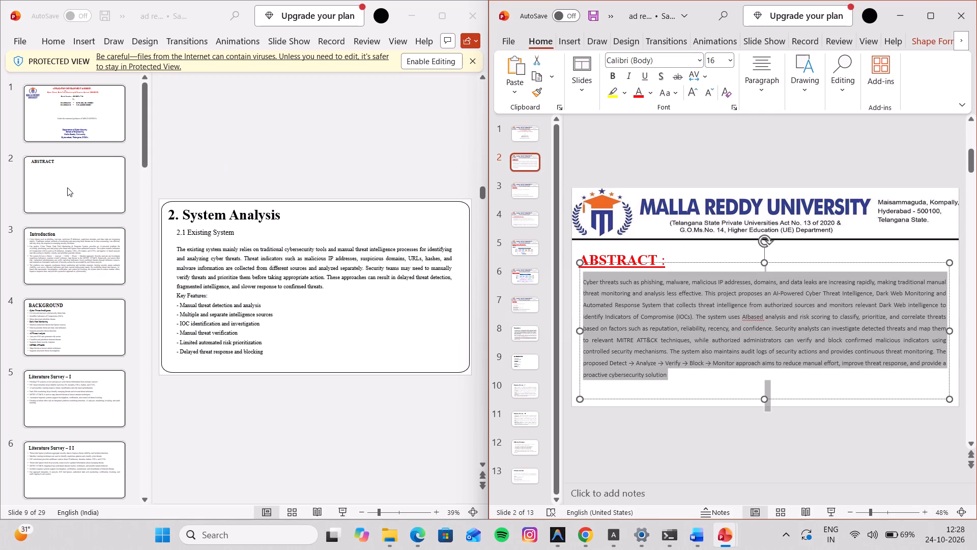
# Enable editing of "ad review 2" at its ABSTRACT slide and snap its window beside "ad review 1".
pyautogui.click(68, 188)
pyautogui.click(68, 188)
pyautogui.click(270, 309)
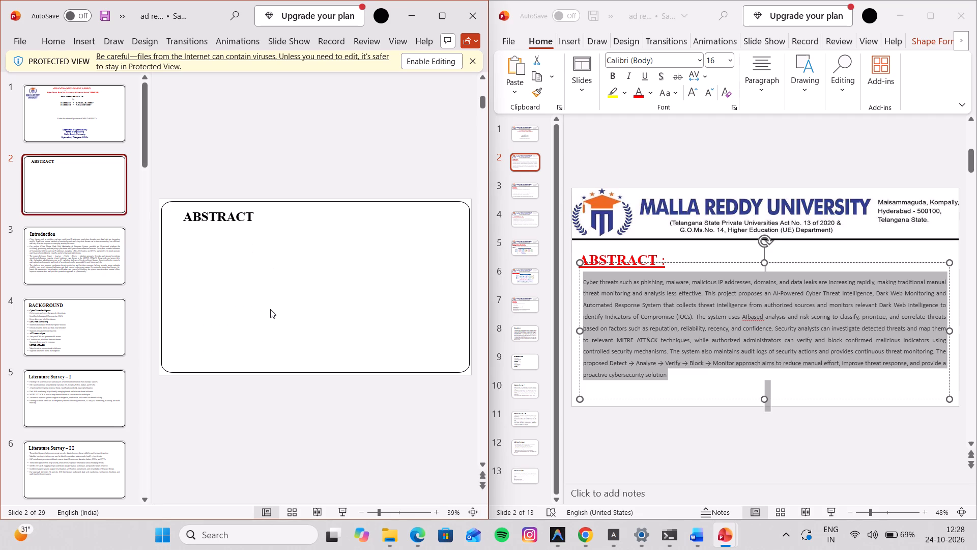
pyautogui.click(257, 292)
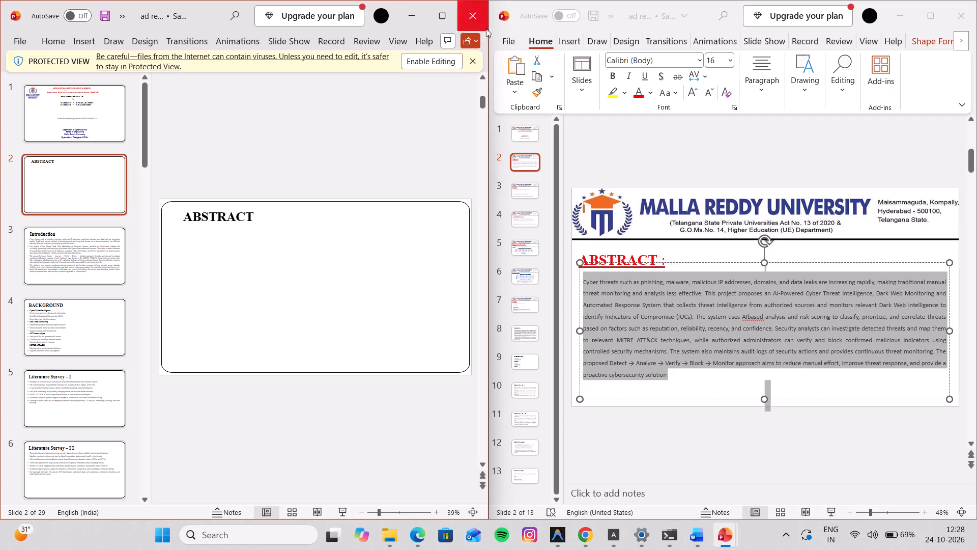
pyautogui.click(426, 58)
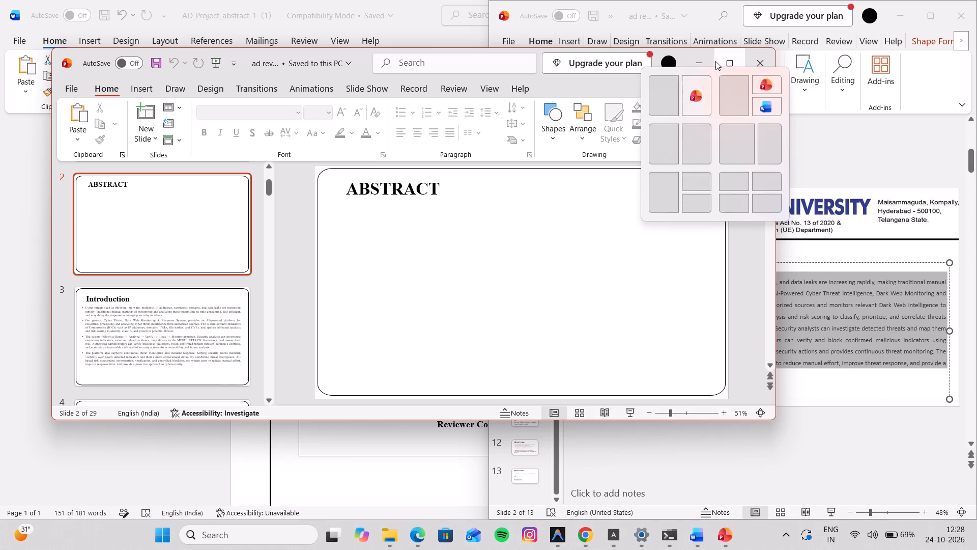
pyautogui.click(663, 163)
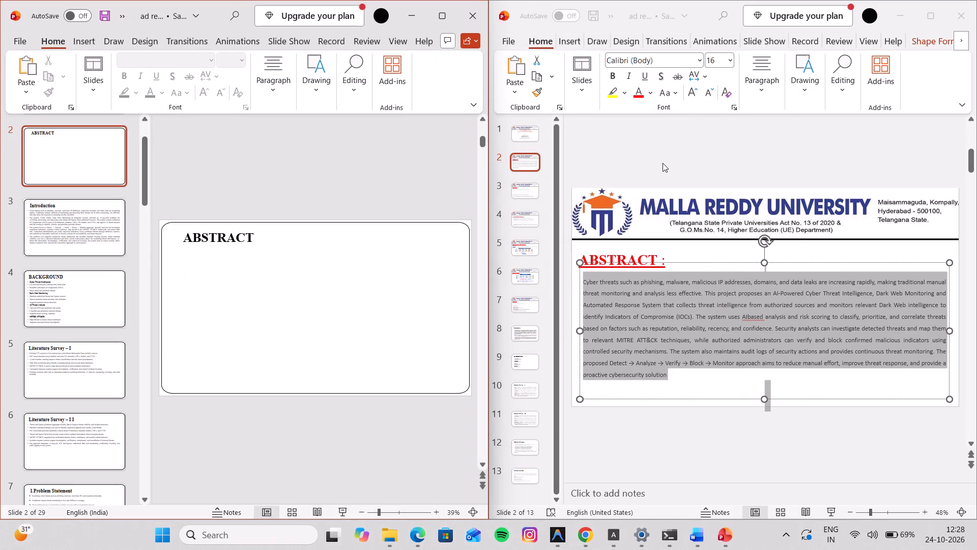
# Paste the copied abstract paragraph into the empty body placeholder of the ABSTRACT slide in "ad review 2".
pyautogui.click(220, 288)
pyautogui.click(219, 285)
pyautogui.scroll(1, 301, 165)
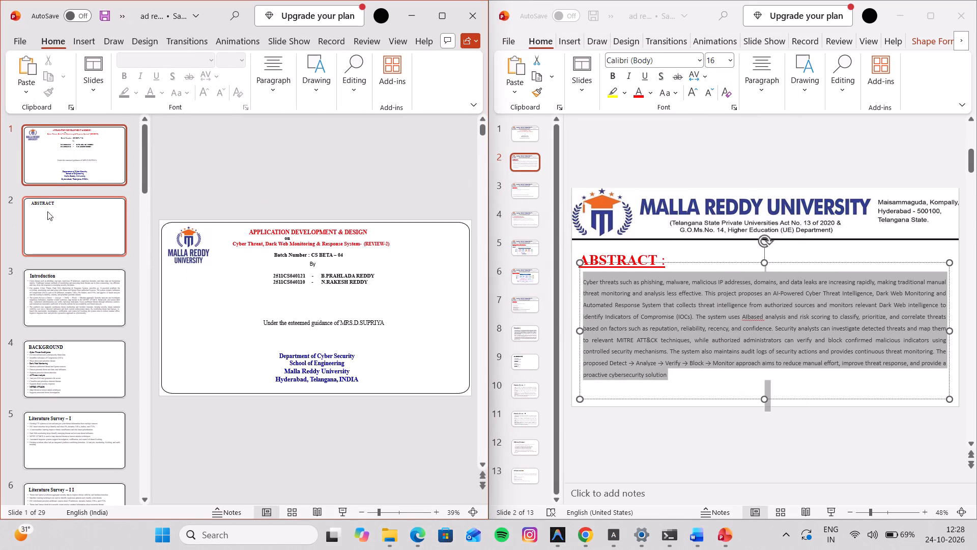
pyautogui.click(46, 214)
pyautogui.click(253, 232)
pyautogui.click(261, 298)
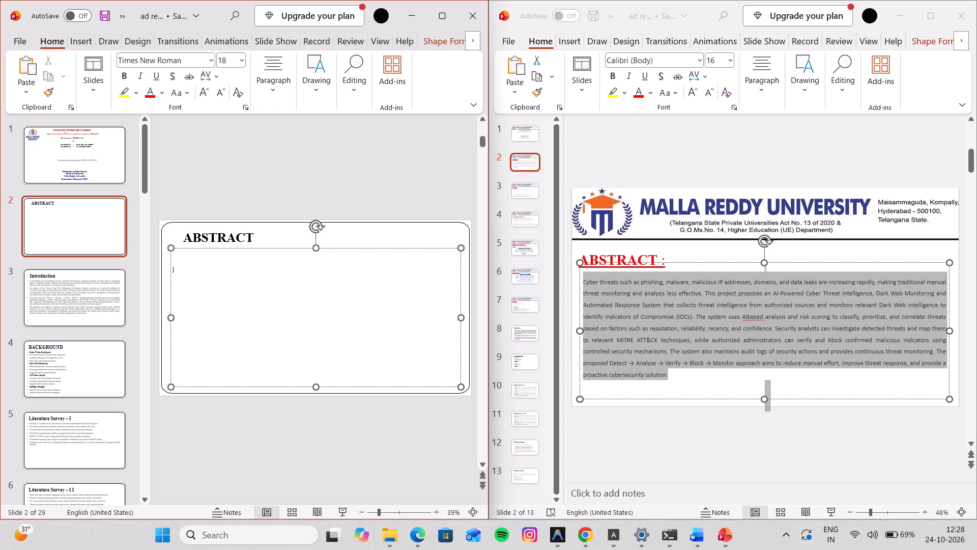
pyautogui.hotkey('ctrl', 'v')
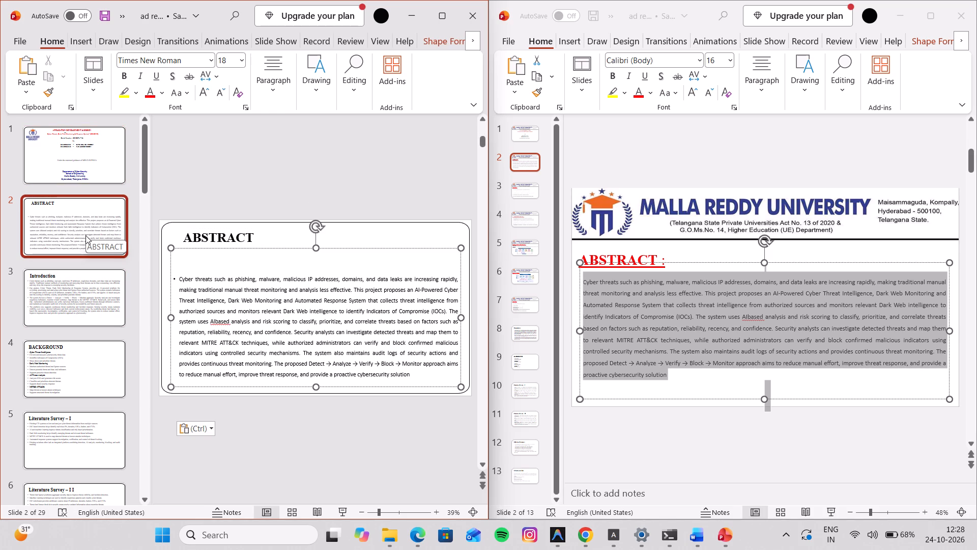
# Insert a new slide after the Introduction slide in "ad review 2", after comparing the Introduction and LITERATURE SURVEY slides of "ad review 1".
pyautogui.click(67, 286)
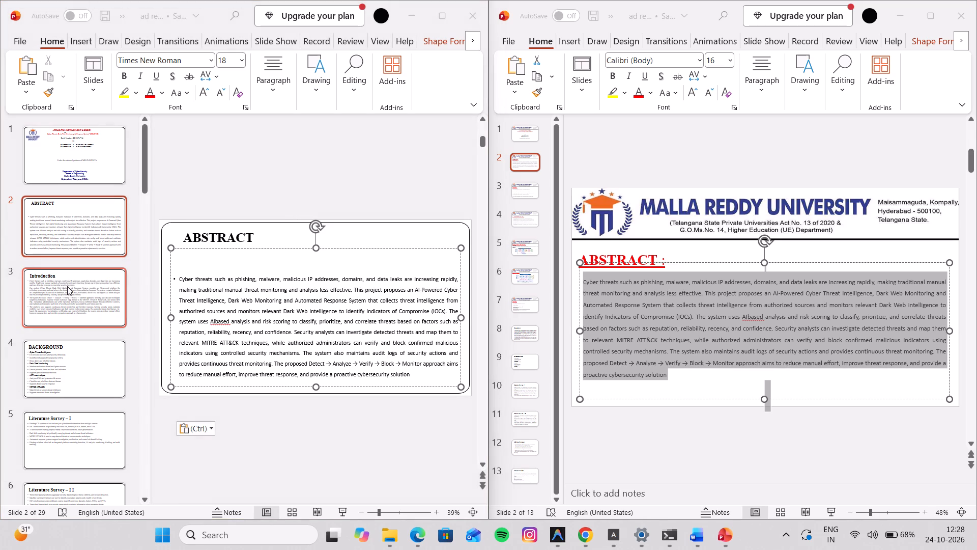
pyautogui.click(67, 286)
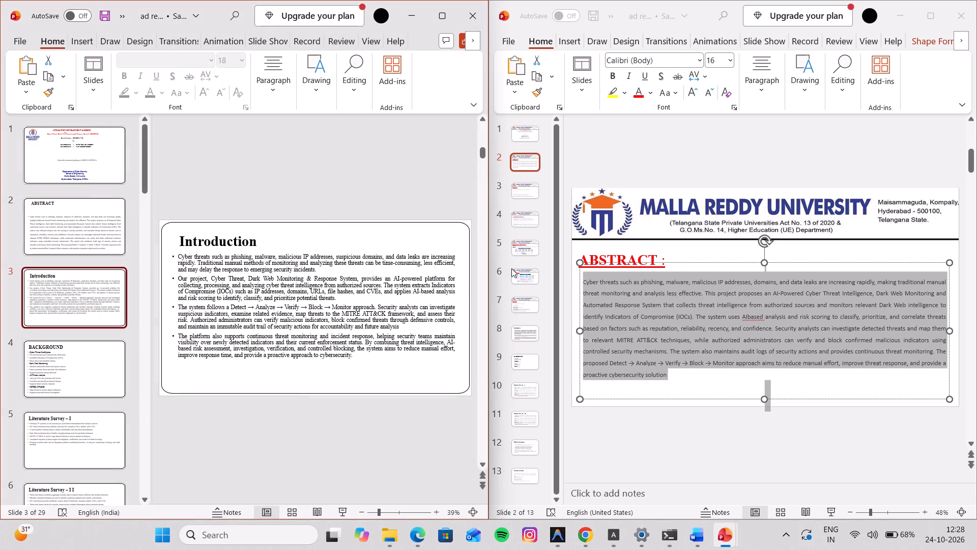
pyautogui.click(527, 185)
pyautogui.click(527, 185)
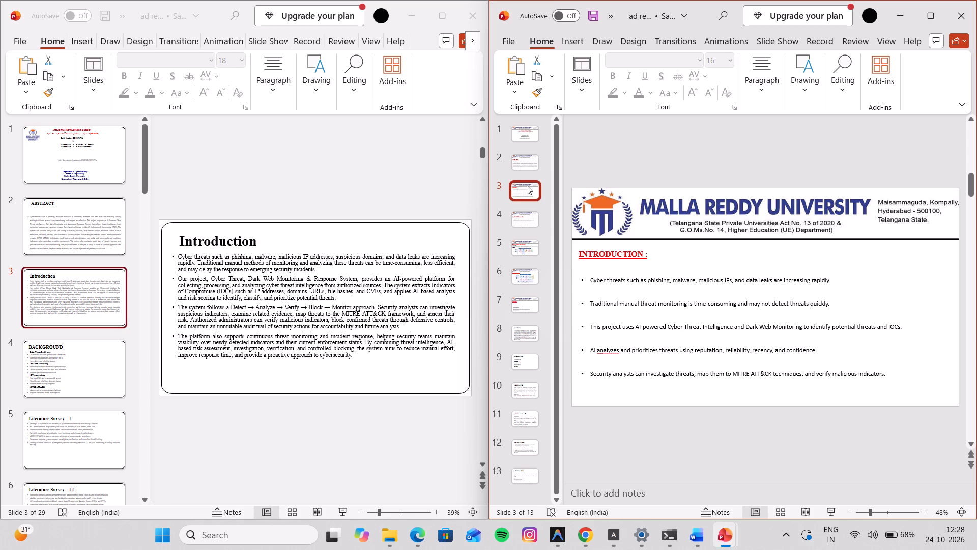
pyautogui.click(525, 216)
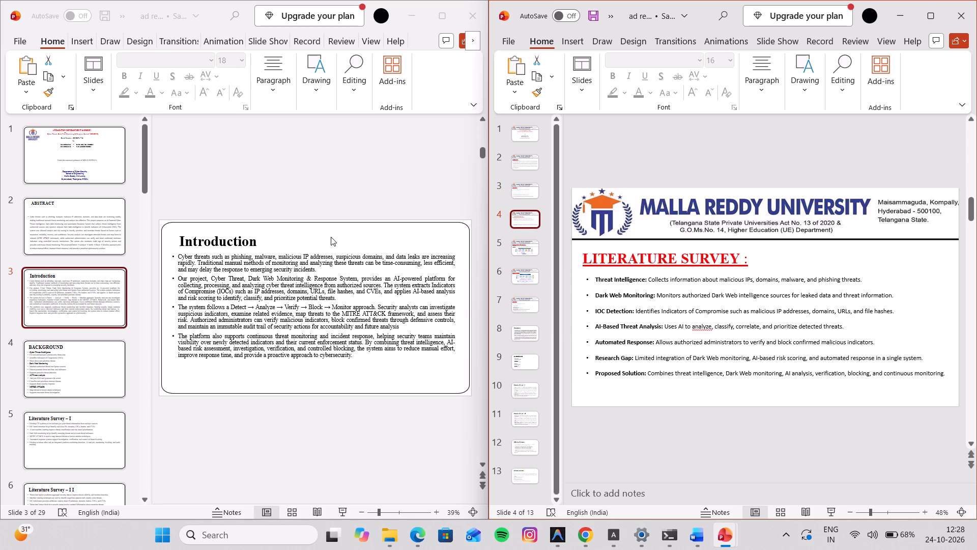
pyautogui.click(84, 221)
pyautogui.click(75, 288)
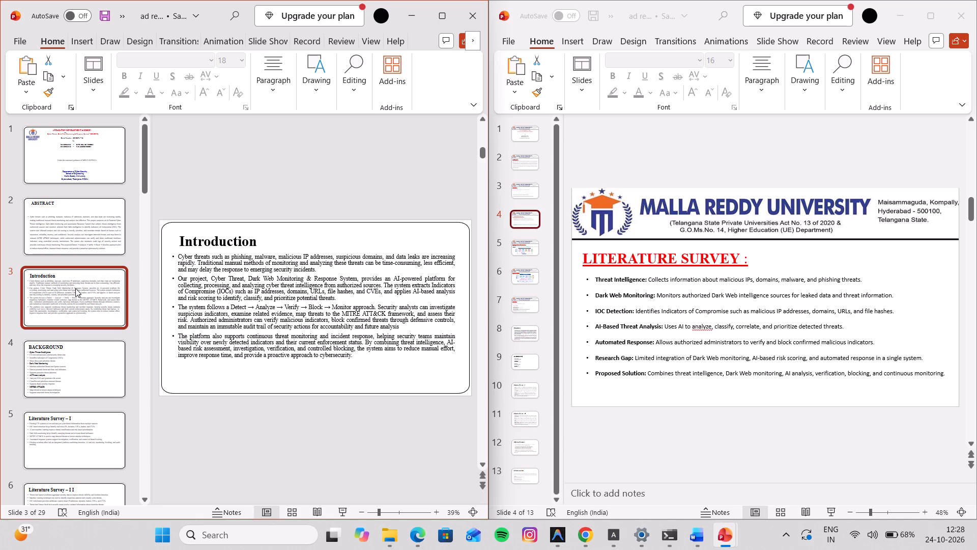
pyautogui.rightClick(68, 305)
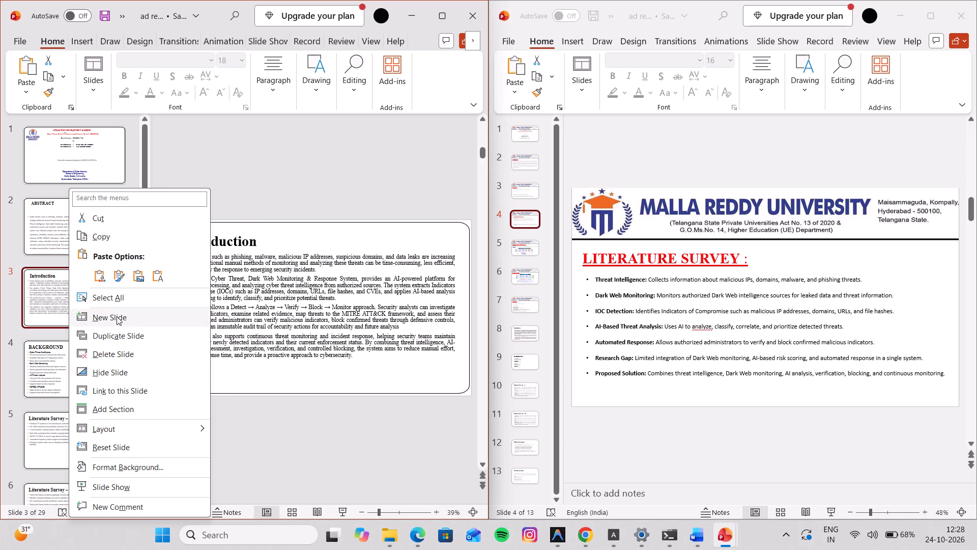
pyautogui.click(117, 316)
pyautogui.click(87, 363)
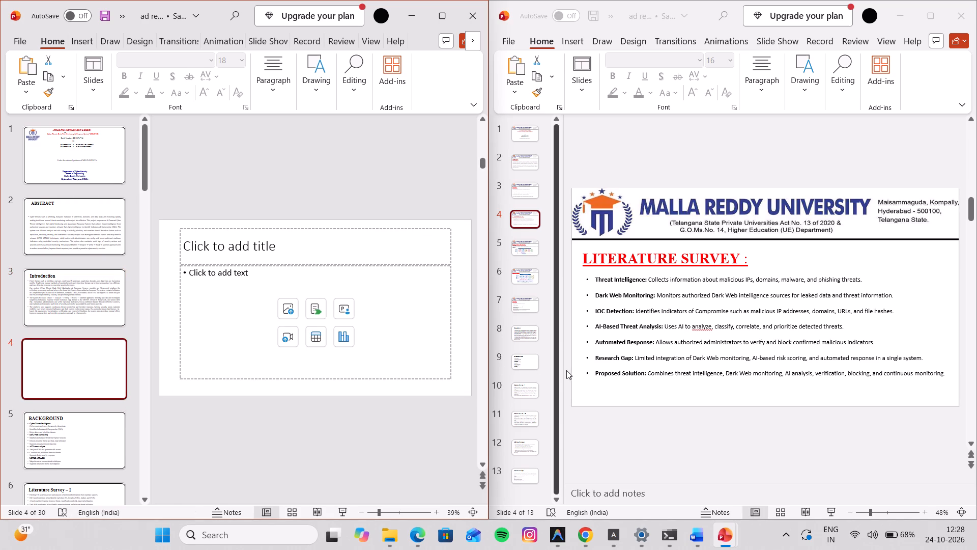
# Copy the "LITERATURE SURVEY :" heading from slide 4 of "ad review 1" into the title placeholder of the new slide in "ad review 2".
pyautogui.click(640, 331)
pyautogui.click(640, 331)
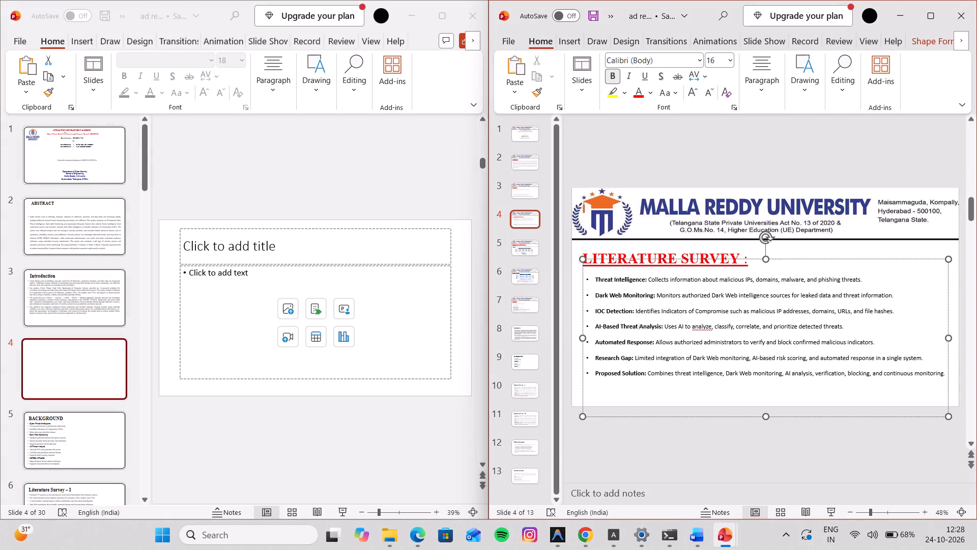
pyautogui.click(772, 268)
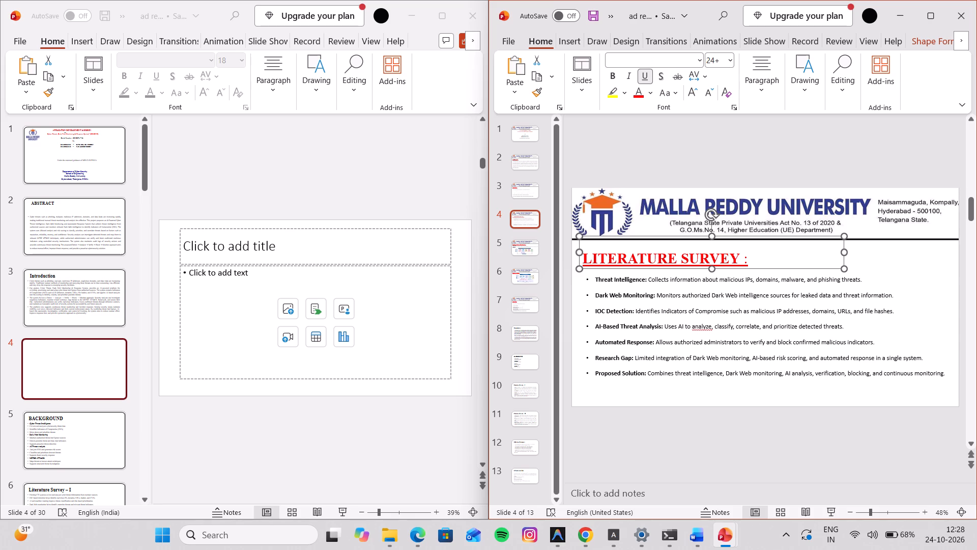
pyautogui.click(755, 259)
pyautogui.click(733, 257)
pyautogui.hotkey('ctrl', 'a')
pyautogui.hotkey('ctrl', 'c')
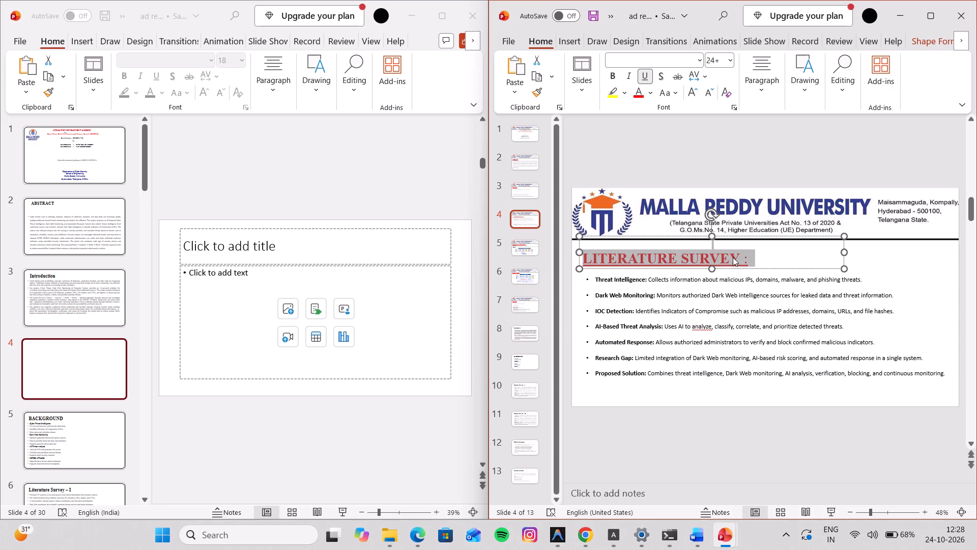
pyautogui.click(65, 353)
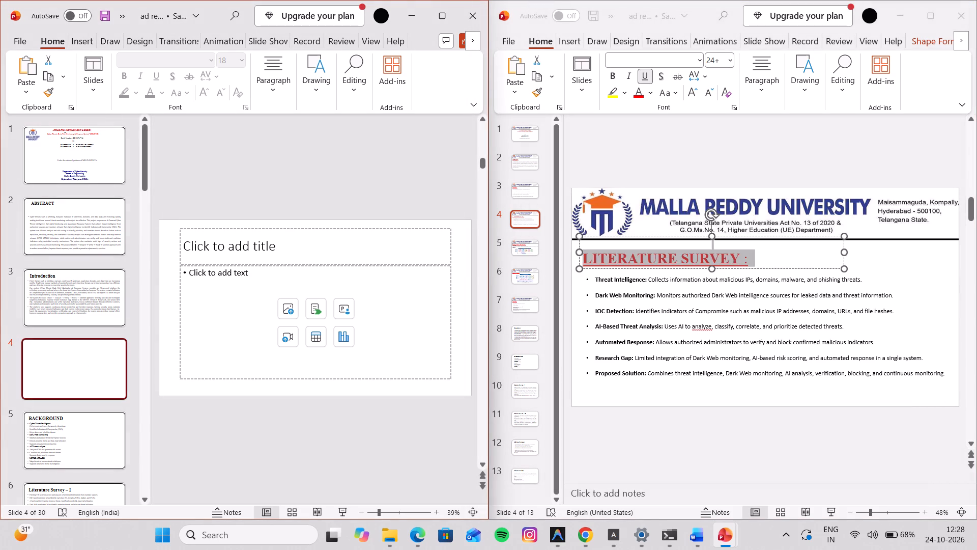
pyautogui.click(246, 243)
pyautogui.hotkey('ctrl', 'v')
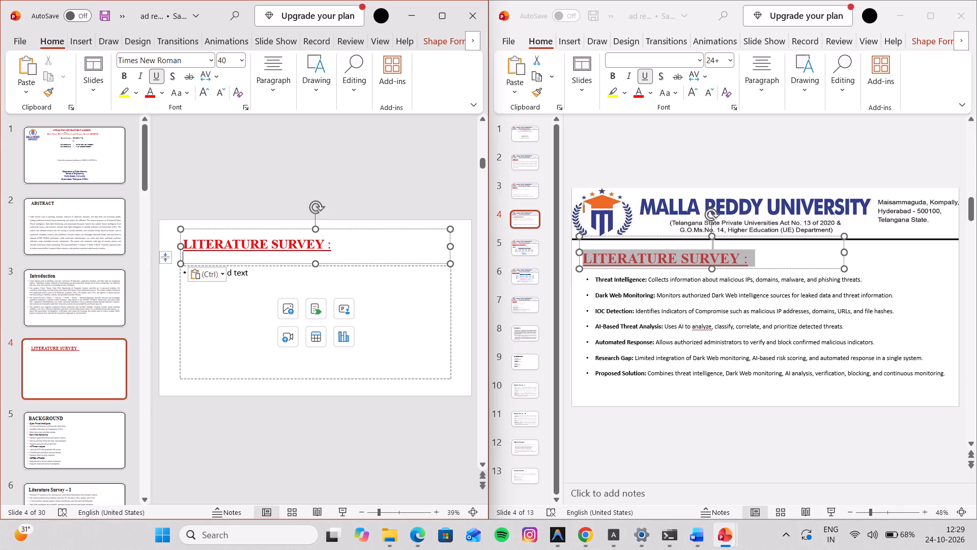
# Copy all literature survey bullets from slide 4 of "ad review 1" into the body placeholder of slide 4 in "ad review 2".
pyautogui.click(253, 295)
pyautogui.click(649, 333)
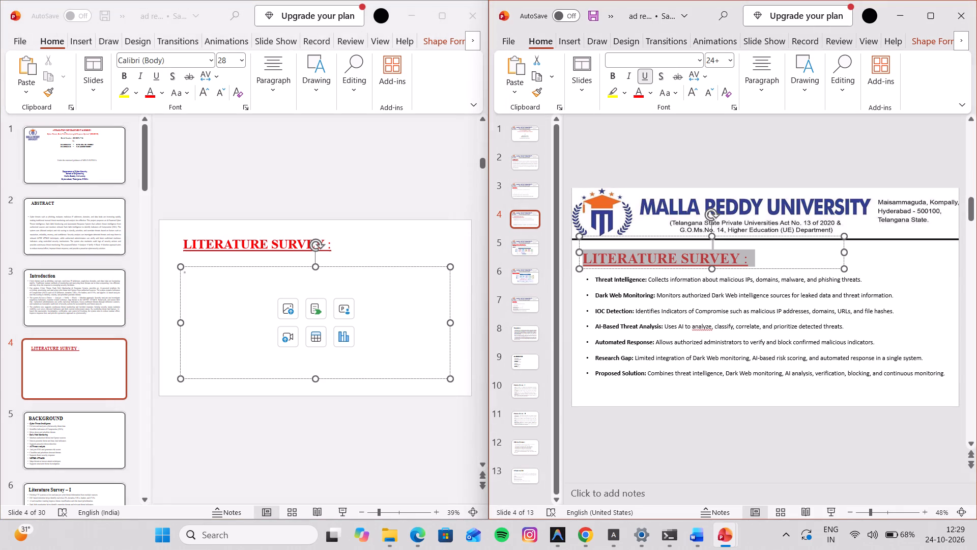
pyautogui.click(649, 333)
pyautogui.hotkey('ctrl', 'a')
pyautogui.hotkey('ctrl', 'c')
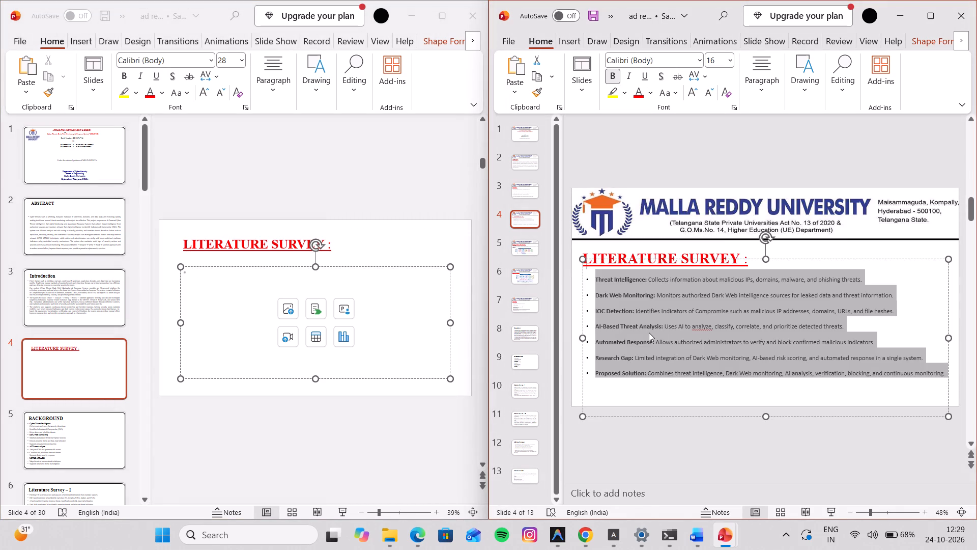
pyautogui.click(225, 291)
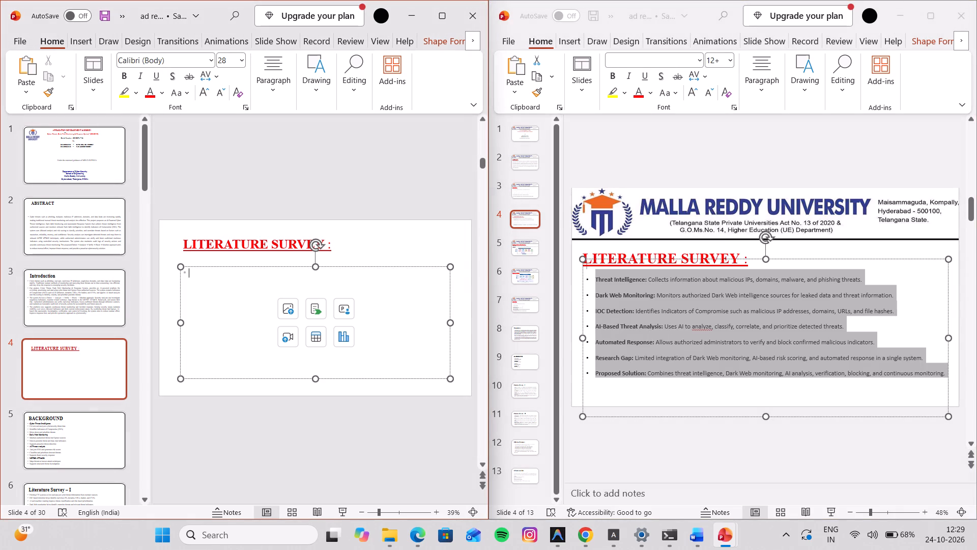
pyautogui.hotkey('ctrl', 'v')
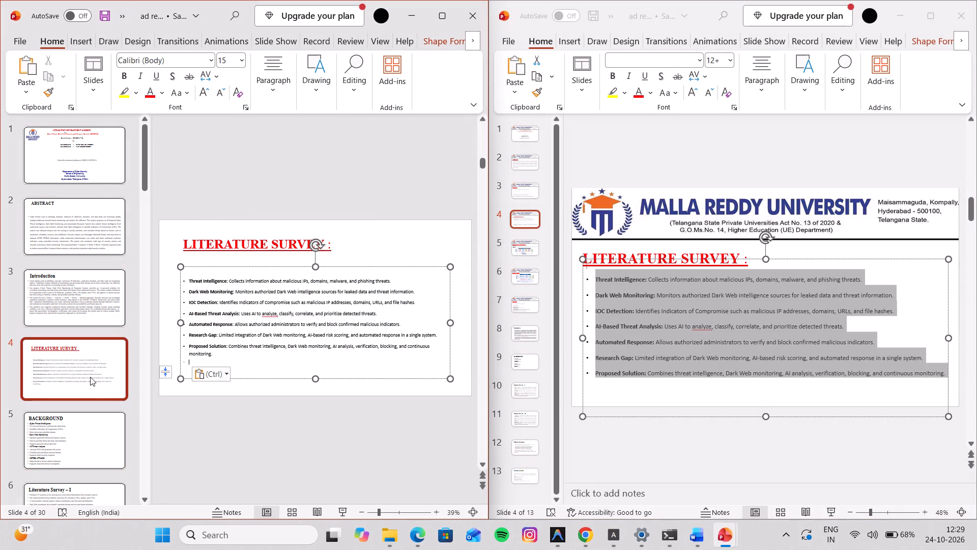
# Insert another new slide after the LITERATURE SURVEY slide in "ad review 2".
pyautogui.rightClick(90, 375)
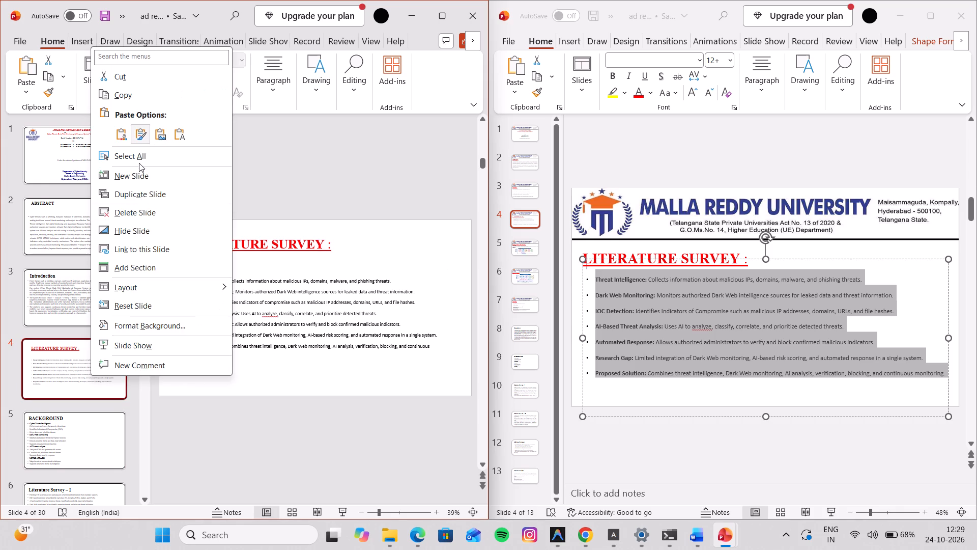
pyautogui.click(139, 173)
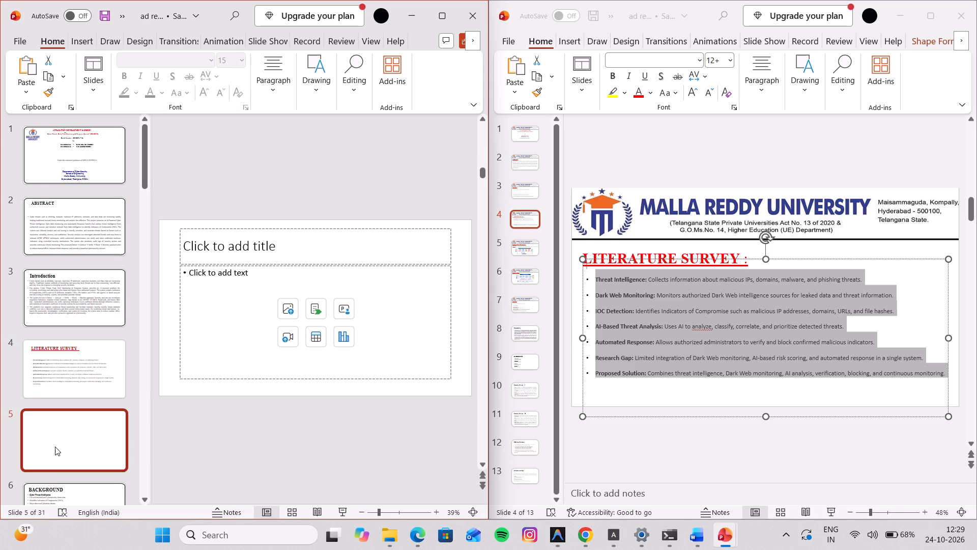
pyautogui.click(57, 441)
pyautogui.click(57, 441)
# Copy the "System Analysis and Modules :" heading from slide 5 of "ad review 1".
pyautogui.click(511, 247)
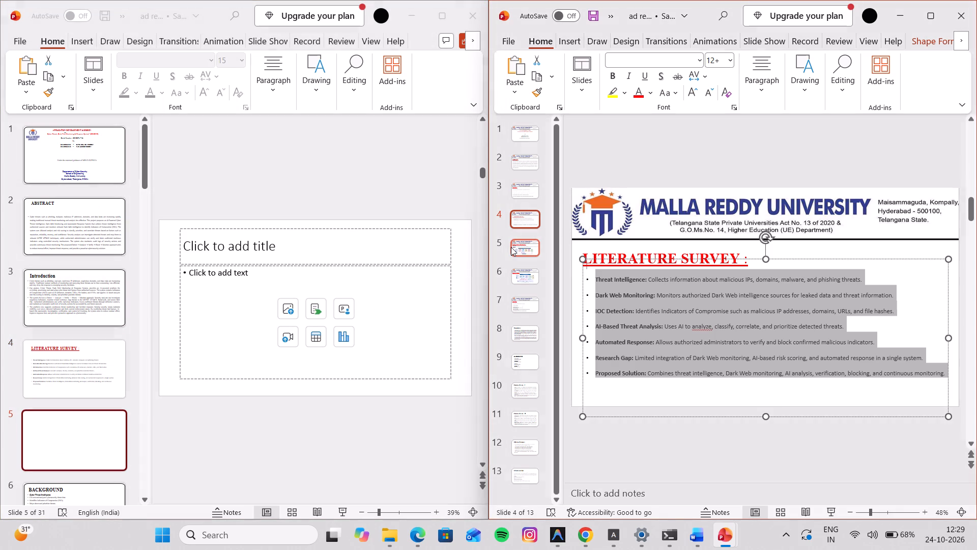
pyautogui.click(511, 247)
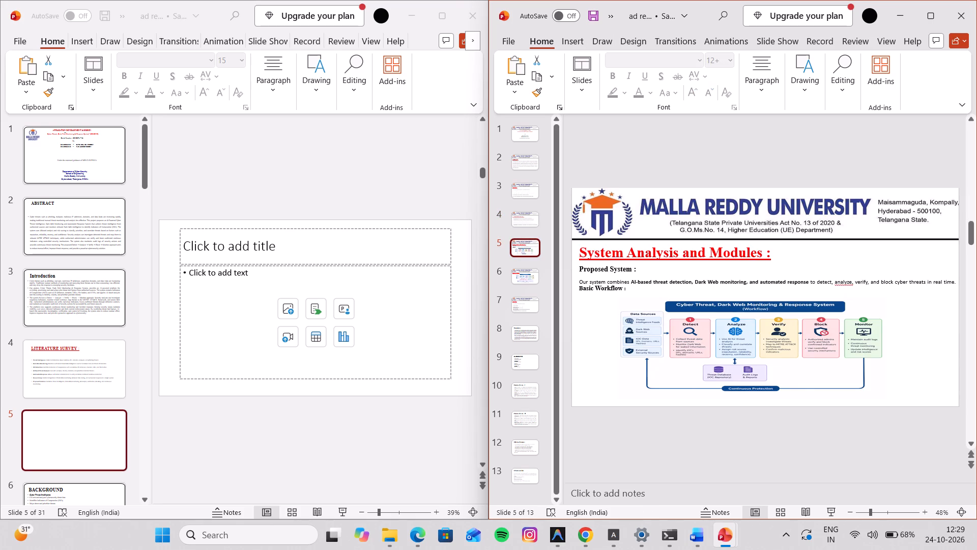
pyautogui.click(666, 257)
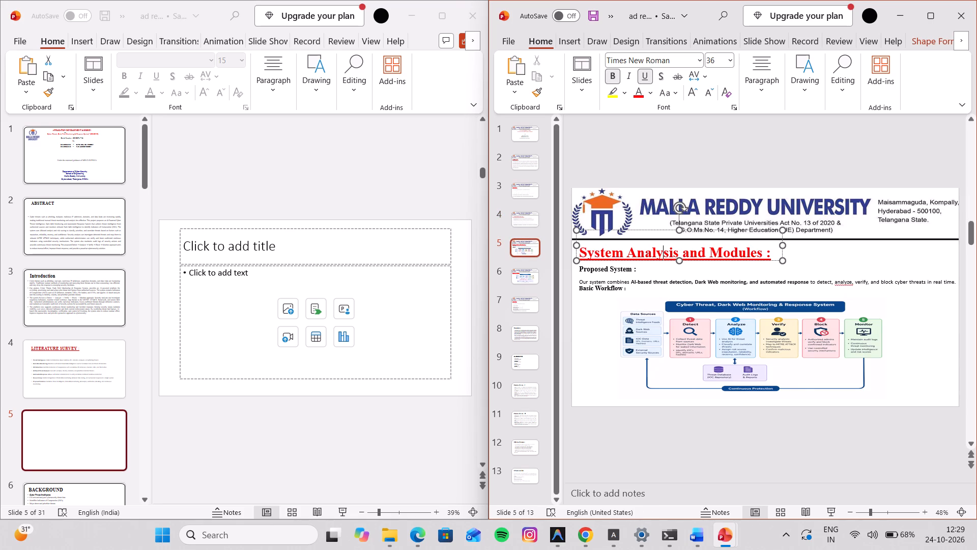
pyautogui.hotkey('ctrl', 'a')
pyautogui.hotkey('ctrl', 'c')
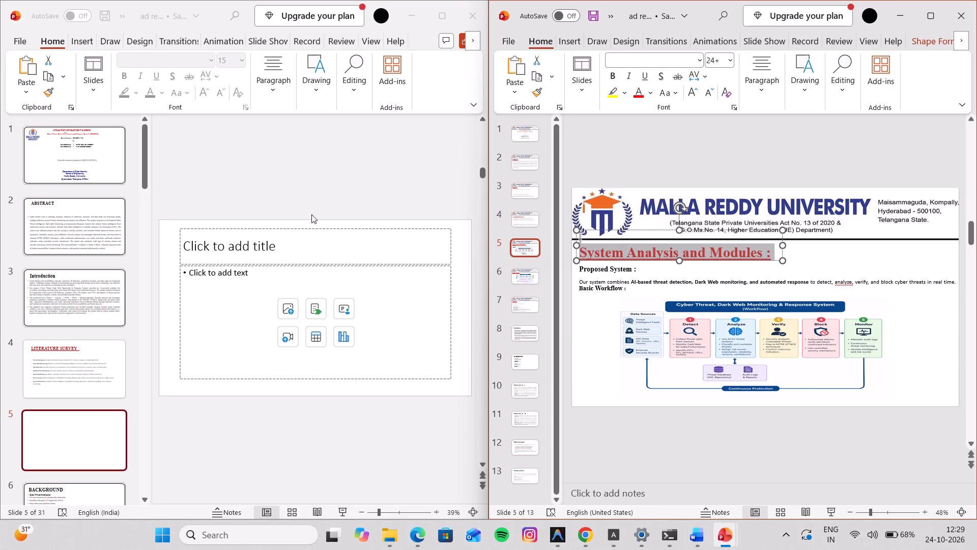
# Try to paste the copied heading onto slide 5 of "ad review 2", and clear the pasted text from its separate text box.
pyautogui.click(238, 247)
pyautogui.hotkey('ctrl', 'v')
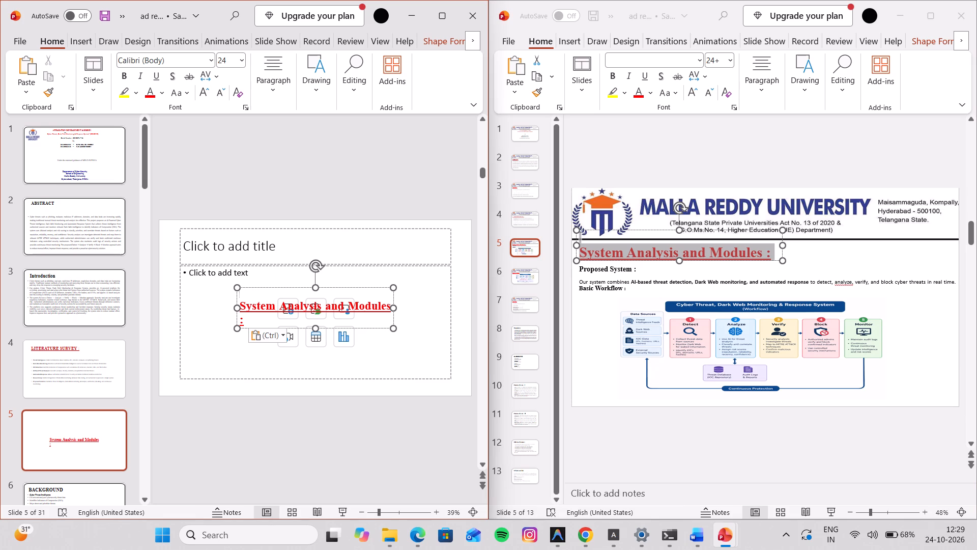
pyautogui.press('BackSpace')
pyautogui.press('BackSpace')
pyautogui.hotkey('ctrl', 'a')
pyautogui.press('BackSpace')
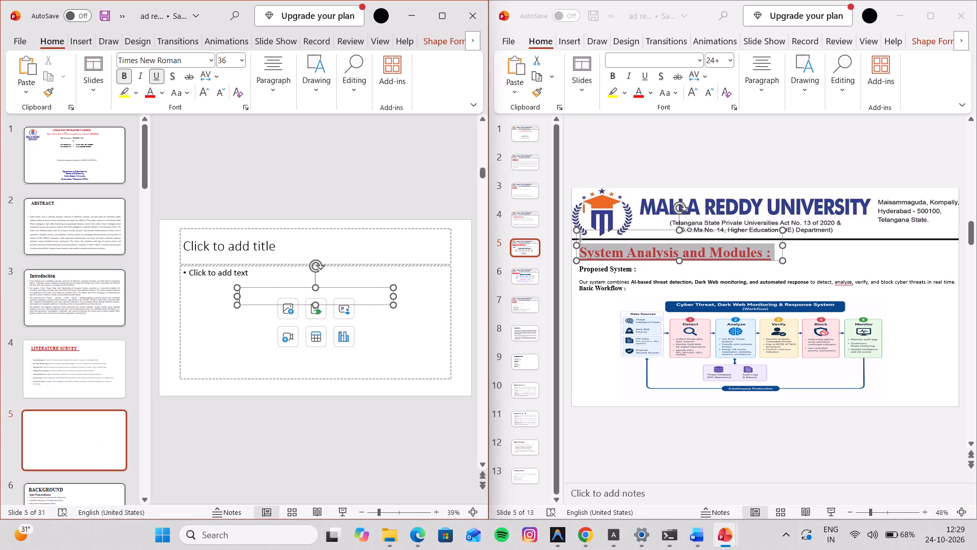
# Paste the copied "System Analysis and Modules :" heading into the title placeholder of slide 5 in "ad review 2".
pyautogui.click(236, 250)
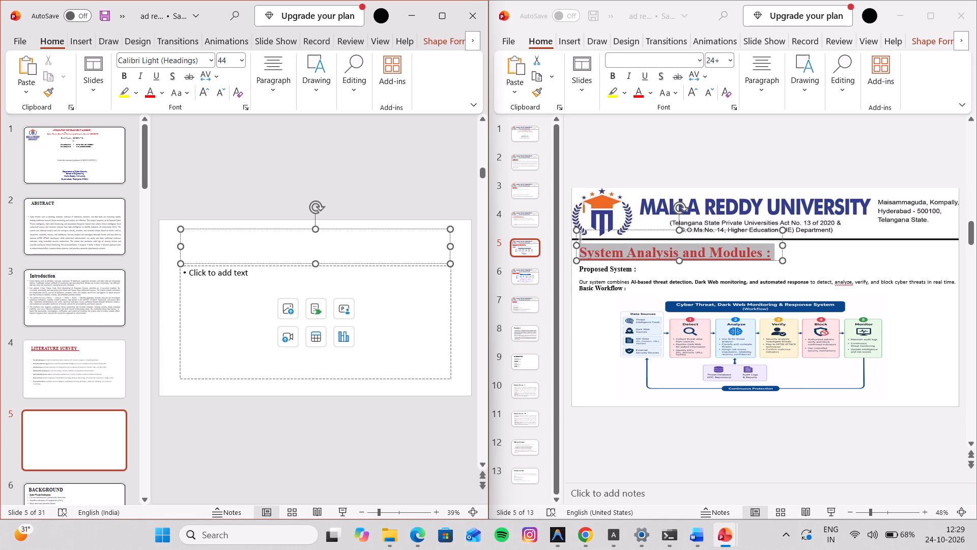
pyautogui.hotkey('ctrl', 'v')
# Copy the Proposed System and Basic Workflow body text from slide 5 of "ad review 1", undoing the accidental paste over it.
pyautogui.click(243, 308)
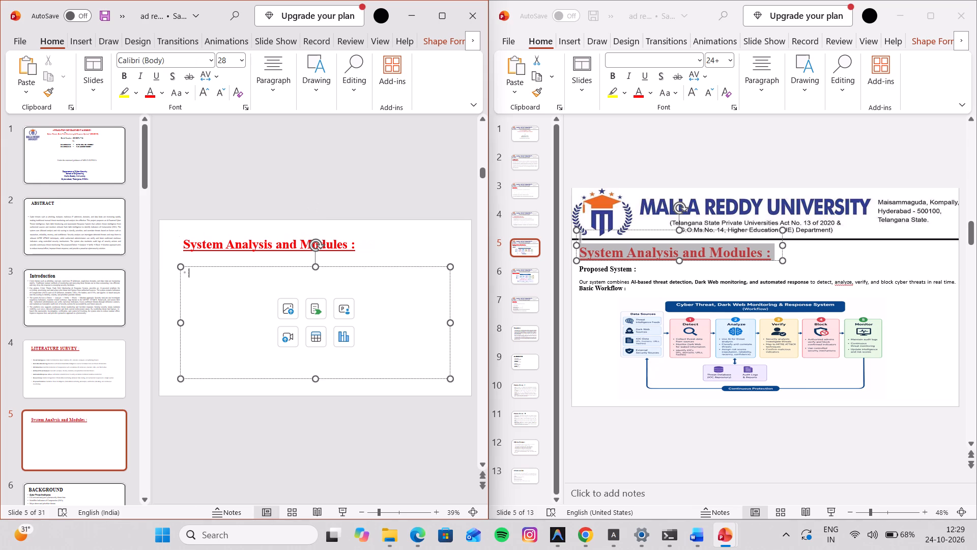
pyautogui.click(593, 268)
pyautogui.click(606, 310)
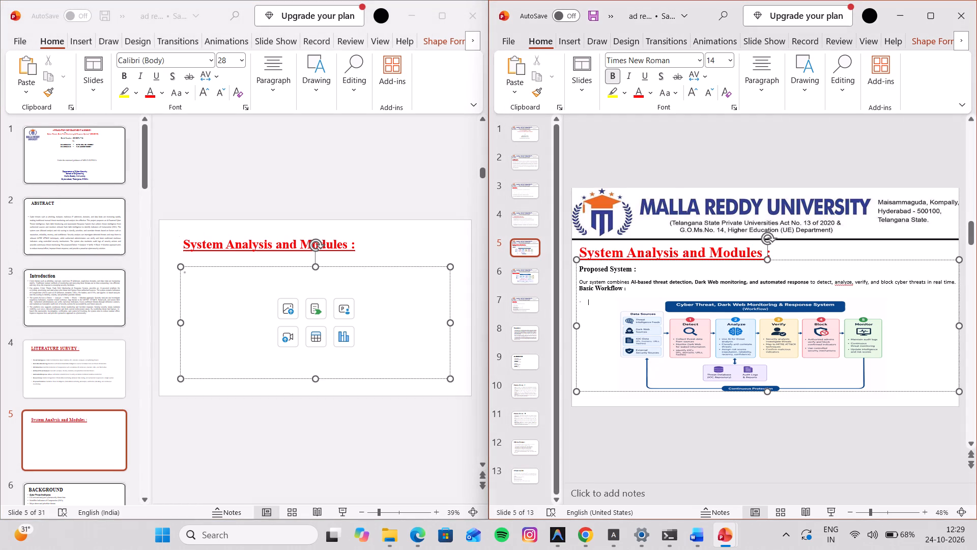
pyautogui.hotkey('ctrl', 'a')
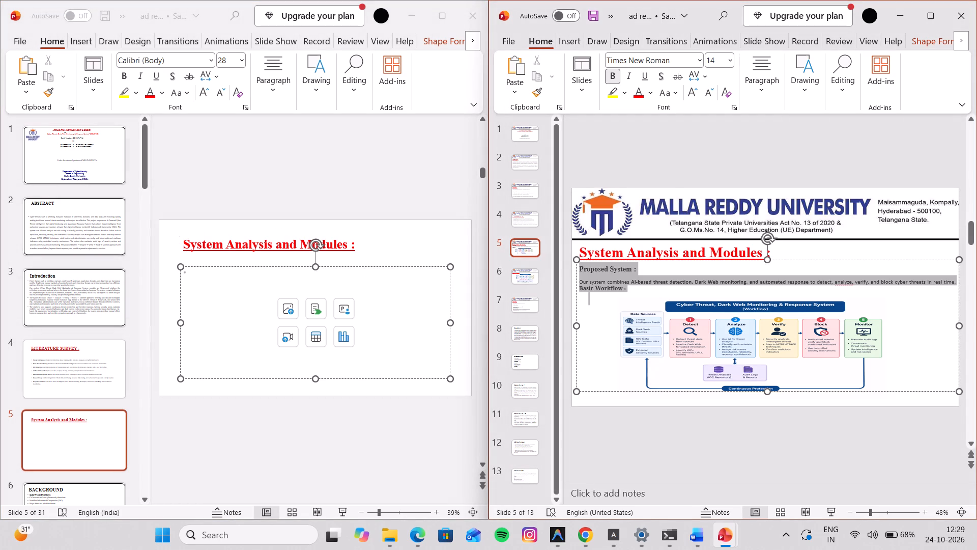
pyautogui.hotkey('ctrl', 'v')
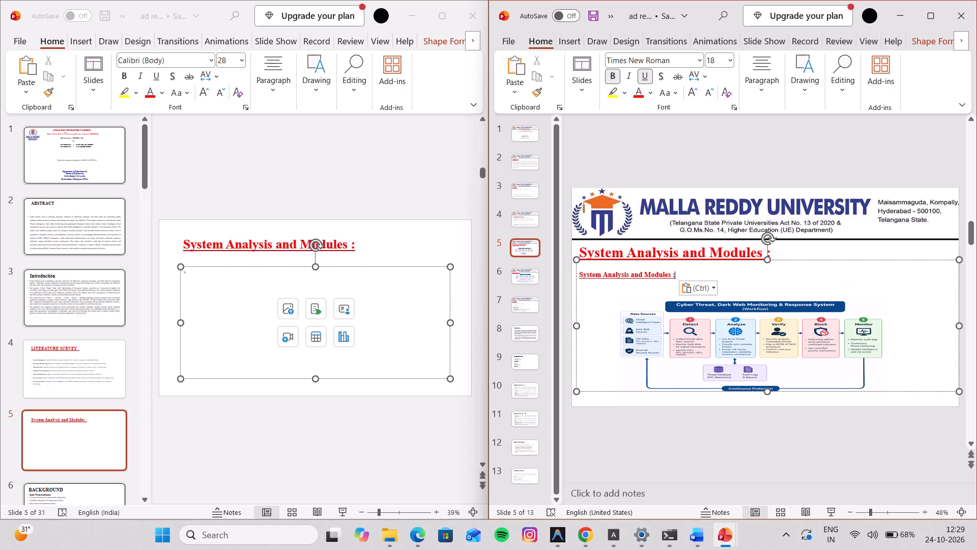
pyautogui.hotkey('ctrl', 'z')
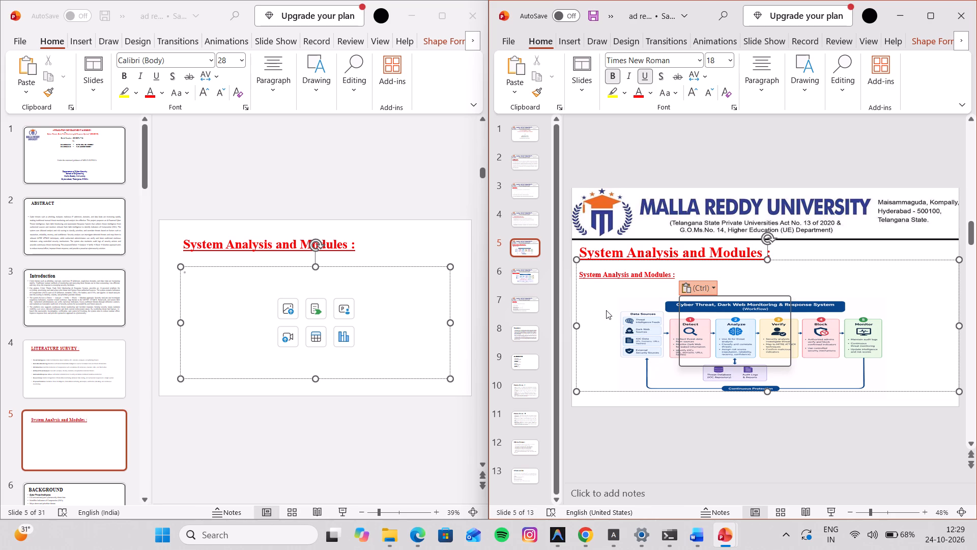
pyautogui.click(619, 270)
pyautogui.hotkey('ctrl', 'z')
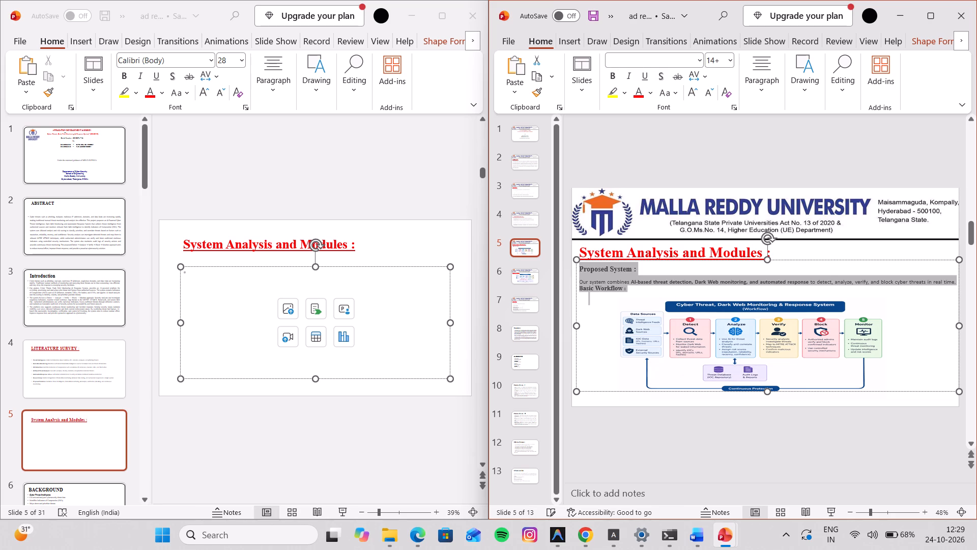
pyautogui.hotkey('ctrl', 'c')
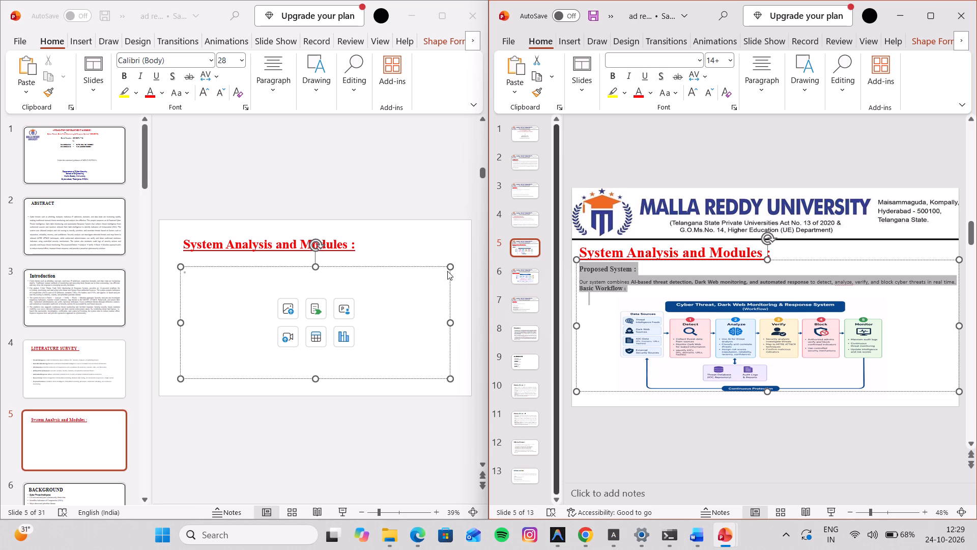
# Paste the copied Proposed System and Basic Workflow text into the body placeholder of slide 5 in "ad review 2".
pyautogui.click(232, 276)
pyautogui.hotkey('ctrl', 'v')
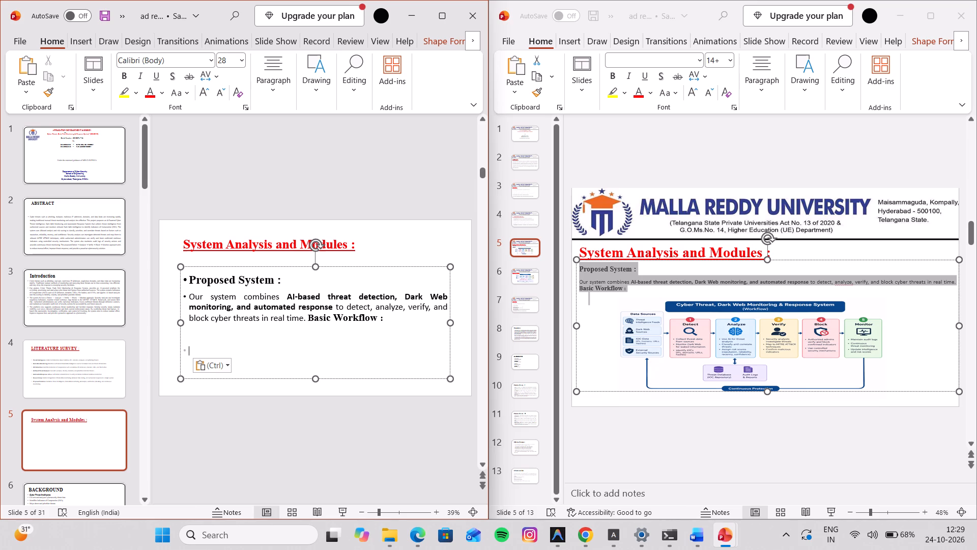
pyautogui.click(277, 343)
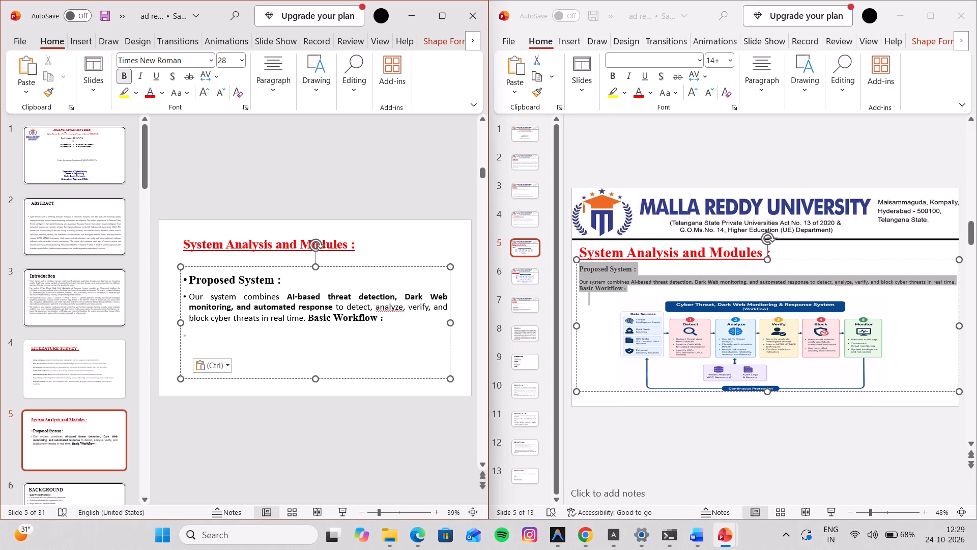
# Copy the workflow diagram from slide 5 of "ad review 1" and paste it onto slide 5 of "ad review 2".
pyautogui.click(681, 327)
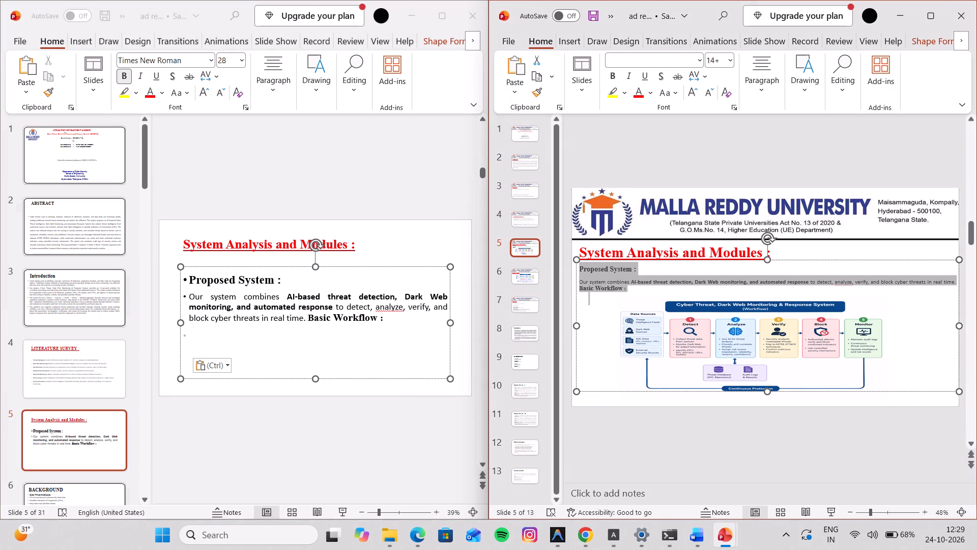
pyautogui.click(718, 330)
pyautogui.rightClick(718, 330)
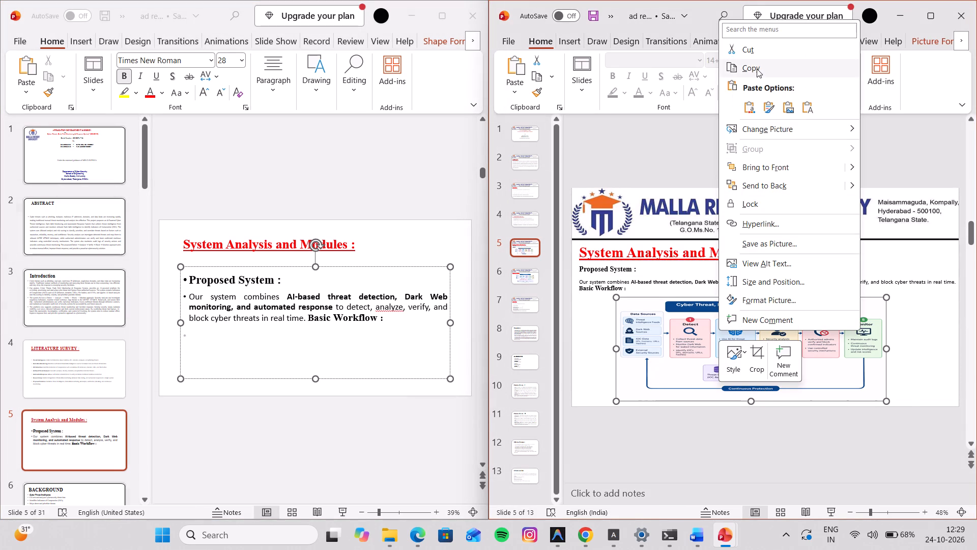
pyautogui.click(757, 69)
pyautogui.click(288, 329)
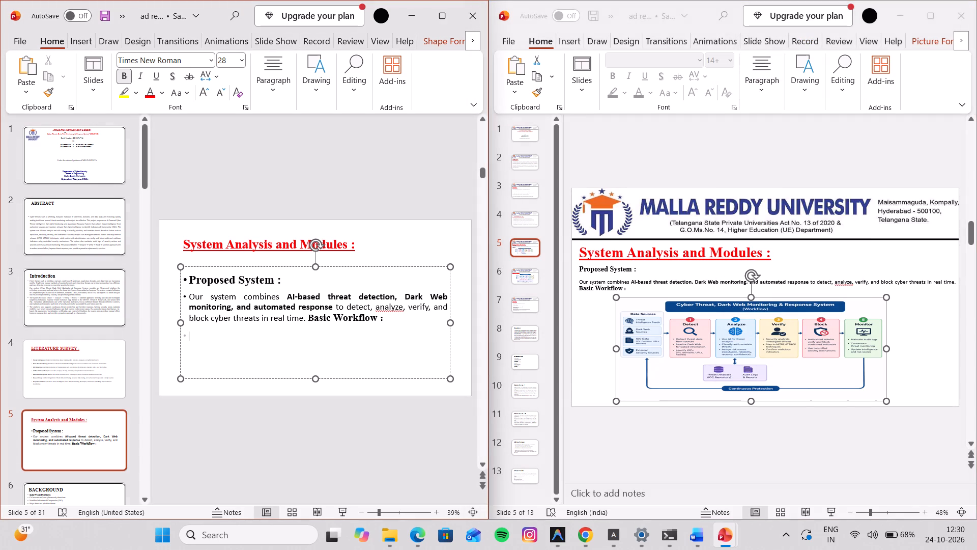
pyautogui.hotkey('ctrl', 'v')
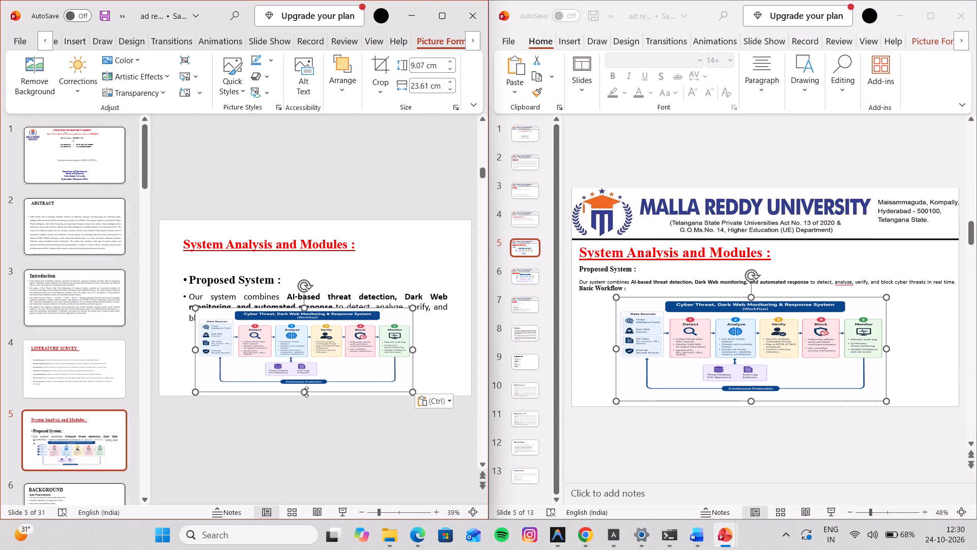
# Shrink the pasted workflow diagram to about 5.14 cm high and move it just below the "Basic Workflow :" text.
pyautogui.moveTo(306, 392); pyautogui.dragTo(302, 368)
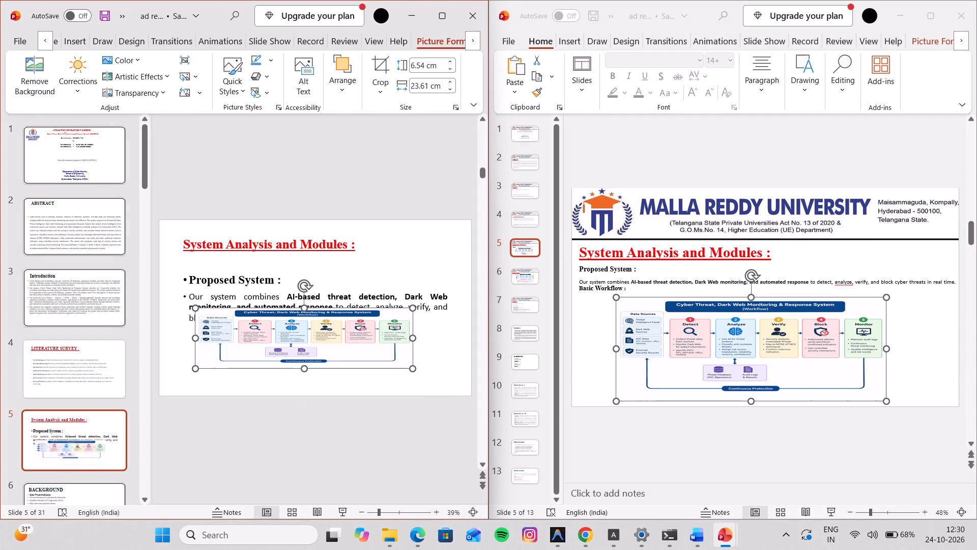
pyautogui.moveTo(304, 306); pyautogui.dragTo(304, 321)
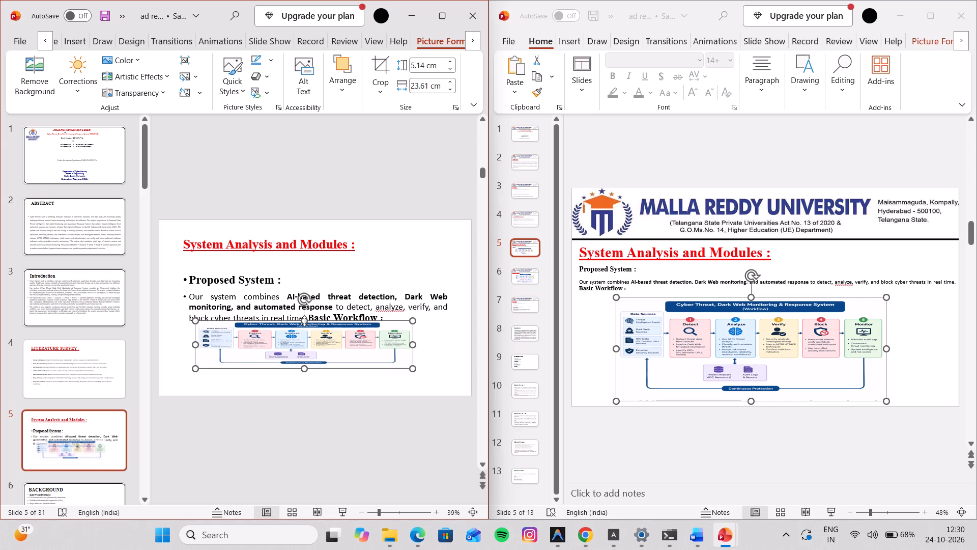
pyautogui.moveTo(297, 337); pyautogui.dragTo(297, 345)
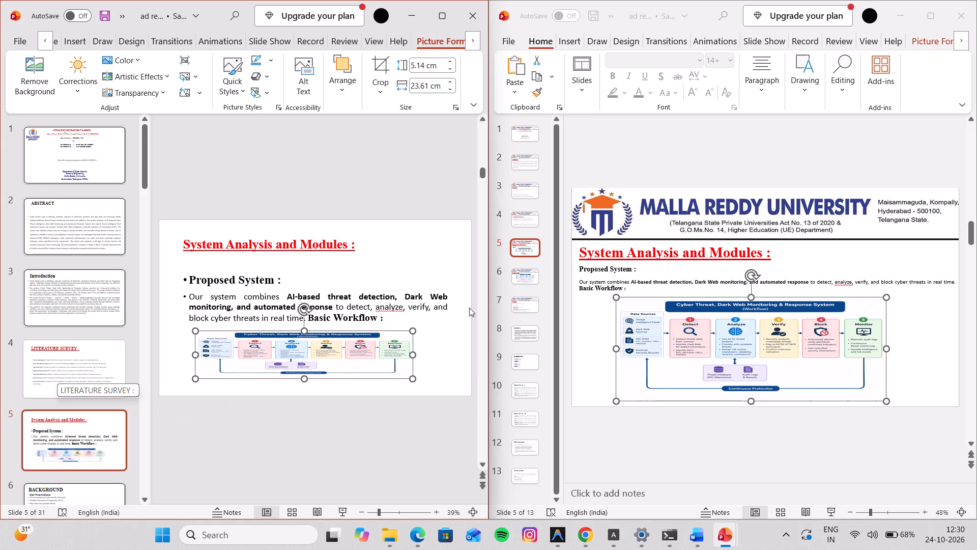
# Open slide 6 of "ad review 1" and add a new blank slide after slide 5 in "ad review 2".
pyautogui.click(527, 274)
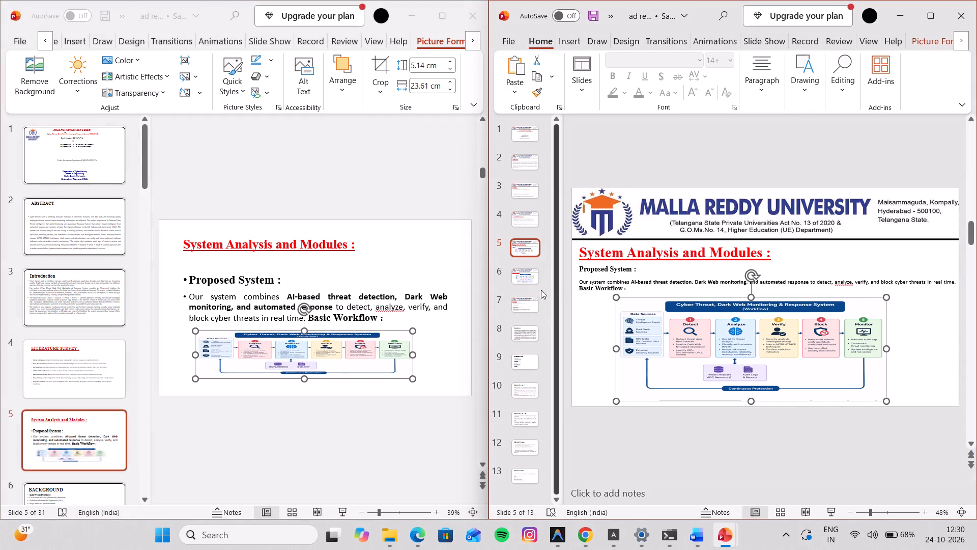
pyautogui.click(520, 274)
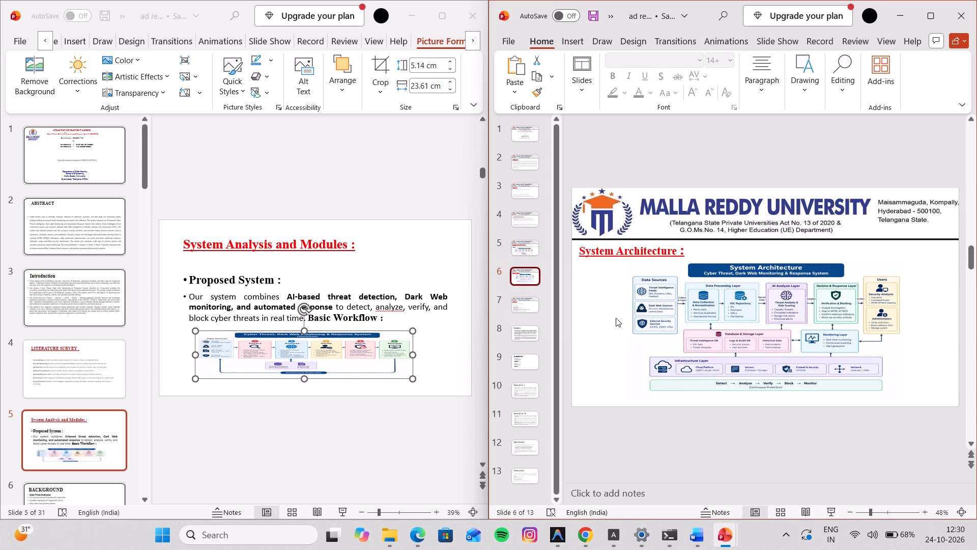
pyautogui.rightClick(63, 445)
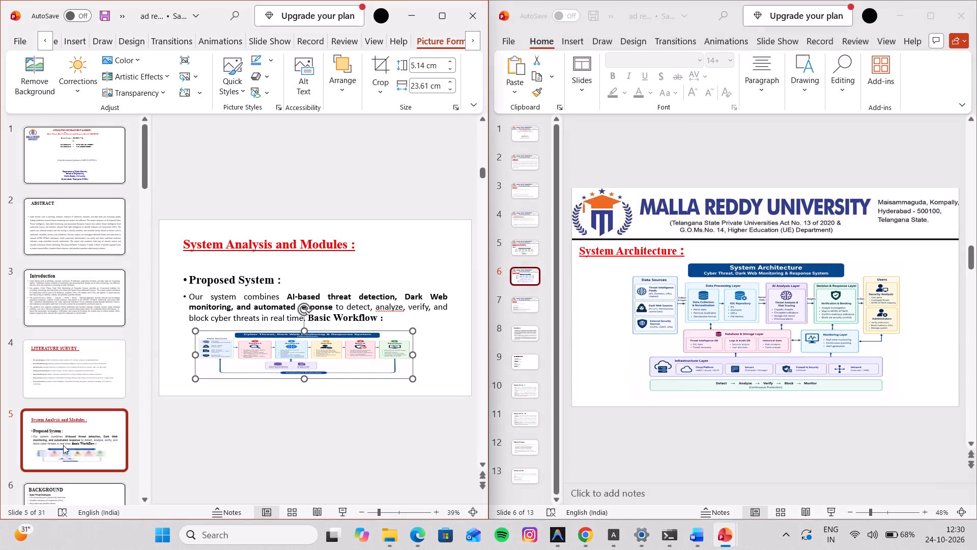
pyautogui.rightClick(58, 434)
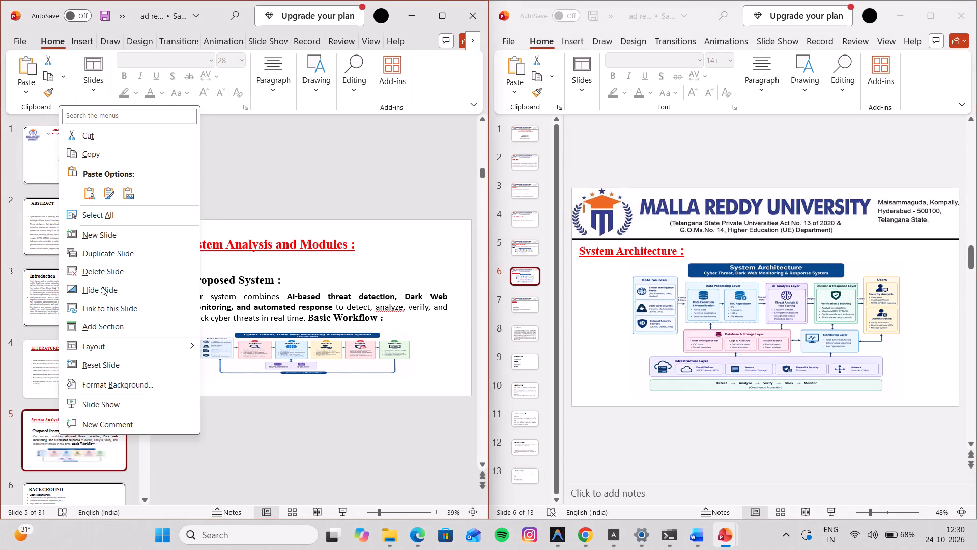
pyautogui.click(88, 152)
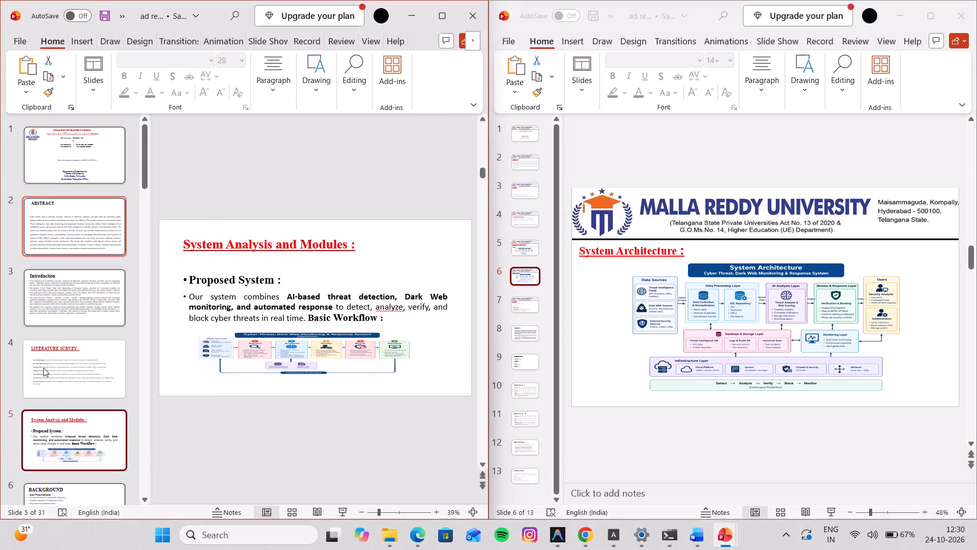
pyautogui.rightClick(70, 439)
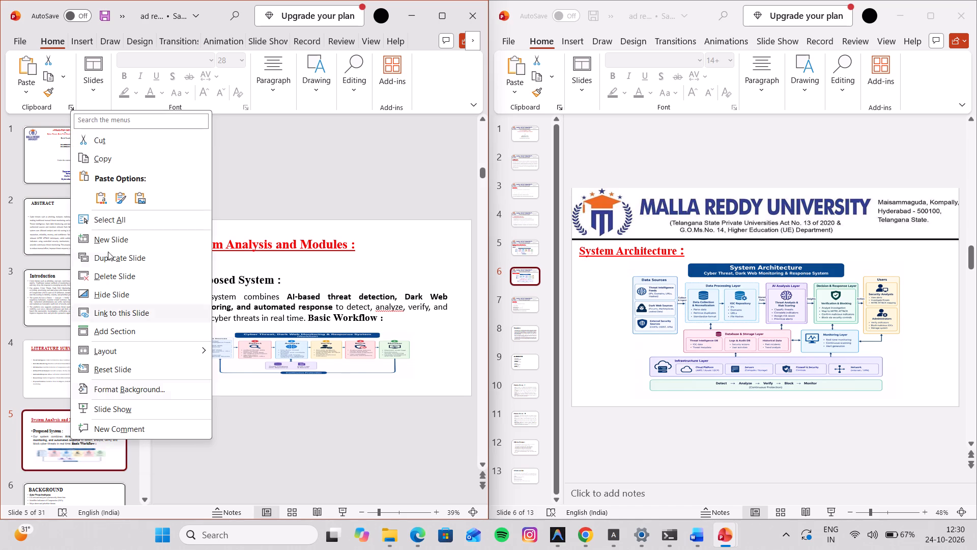
pyautogui.click(121, 243)
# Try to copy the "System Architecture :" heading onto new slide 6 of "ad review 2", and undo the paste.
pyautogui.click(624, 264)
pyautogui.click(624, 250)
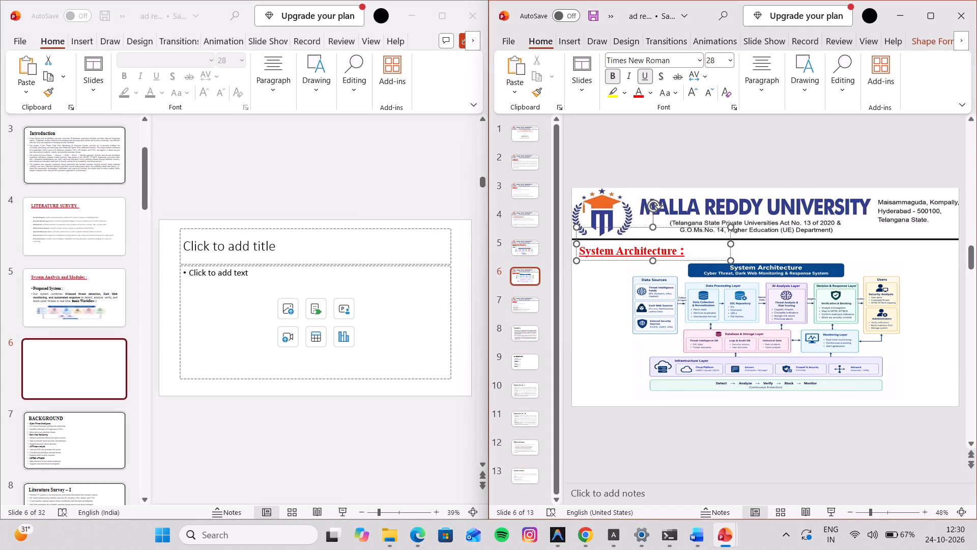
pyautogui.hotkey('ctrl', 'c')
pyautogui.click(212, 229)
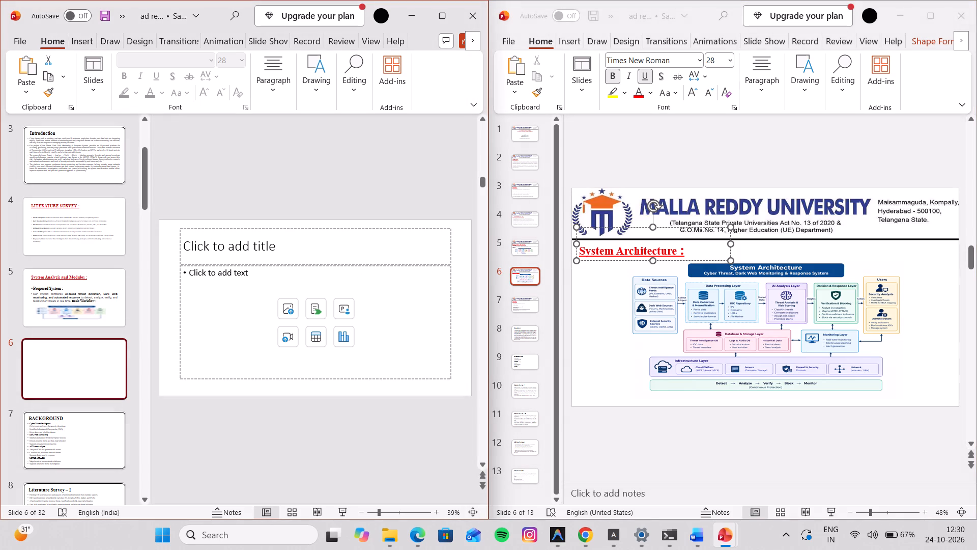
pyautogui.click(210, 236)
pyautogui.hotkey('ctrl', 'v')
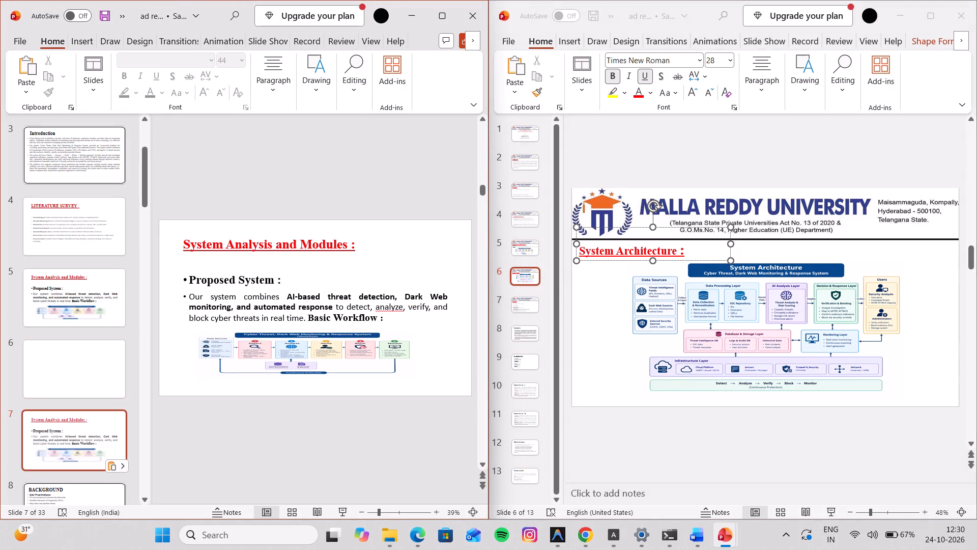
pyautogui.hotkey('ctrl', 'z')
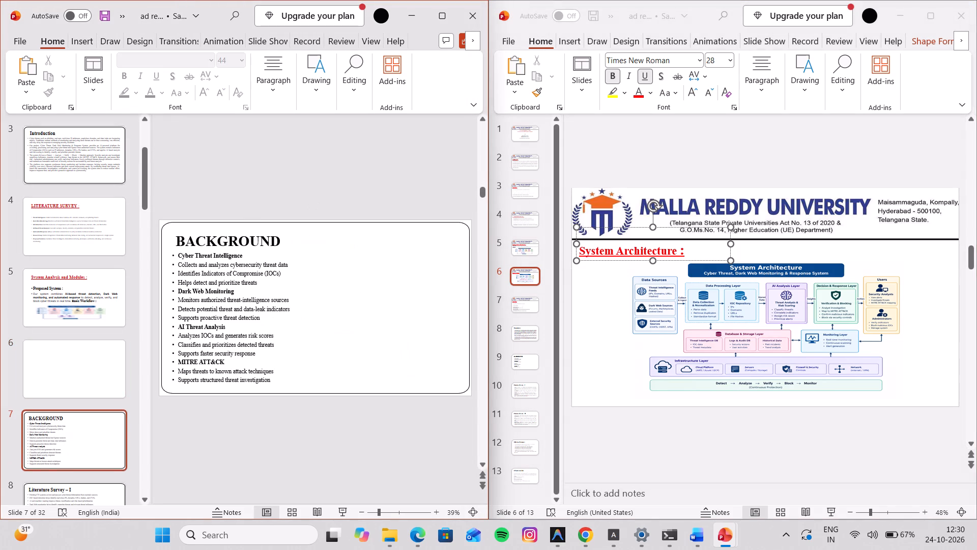
# Copy the full "System Architecture :" heading text from "ad review 1" into the title placeholder of slide 6 in "ad review 2".
pyautogui.click(63, 355)
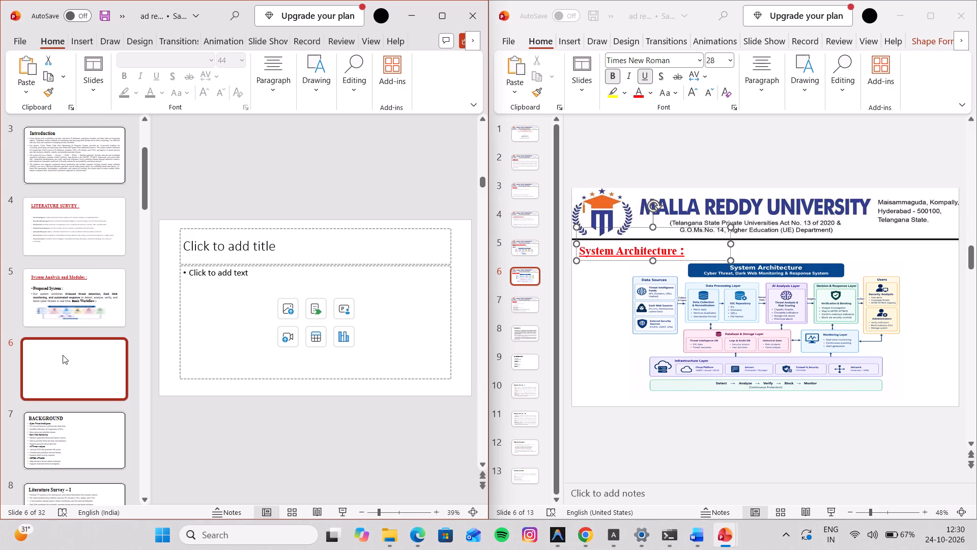
pyautogui.click(63, 355)
pyautogui.click(659, 249)
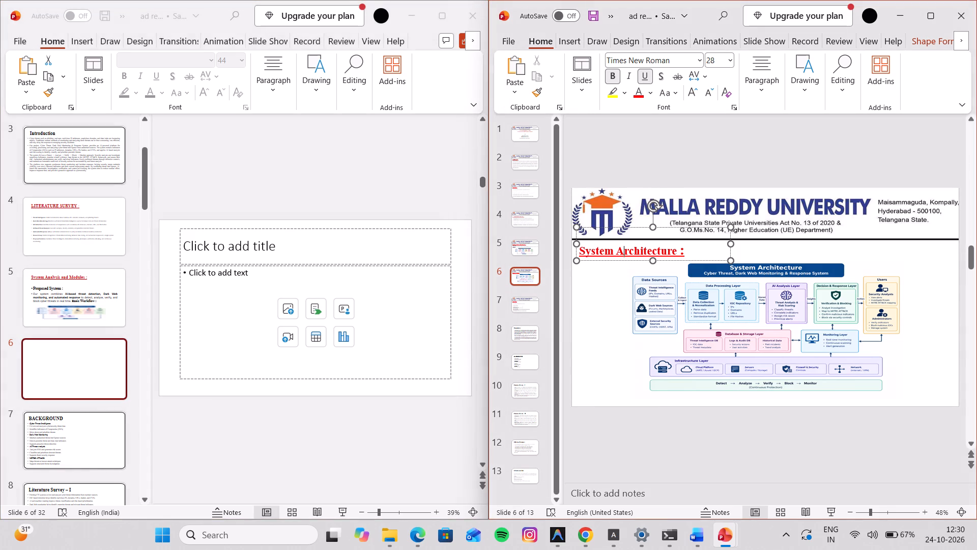
pyautogui.click(659, 249)
pyautogui.hotkey('ctrl', 'a')
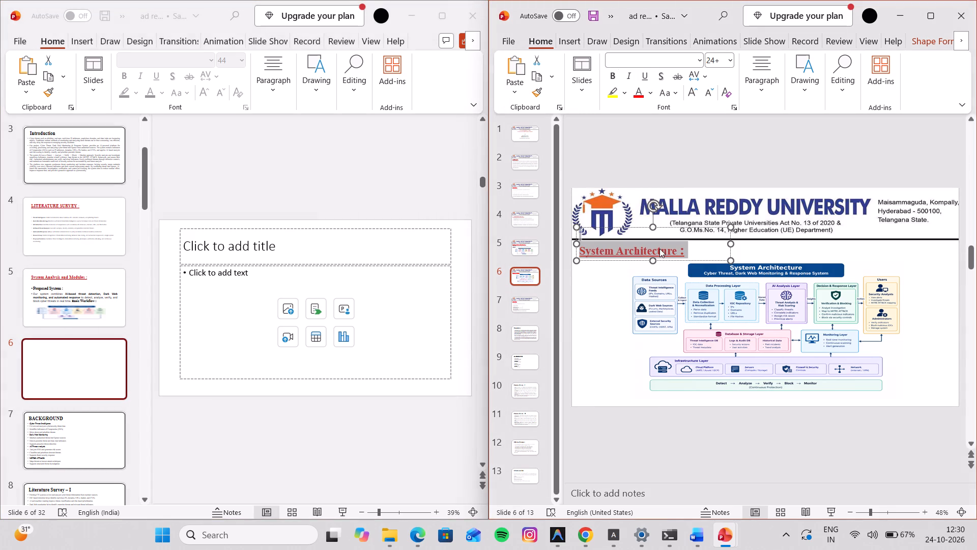
pyautogui.hotkey('ctrl', 'c')
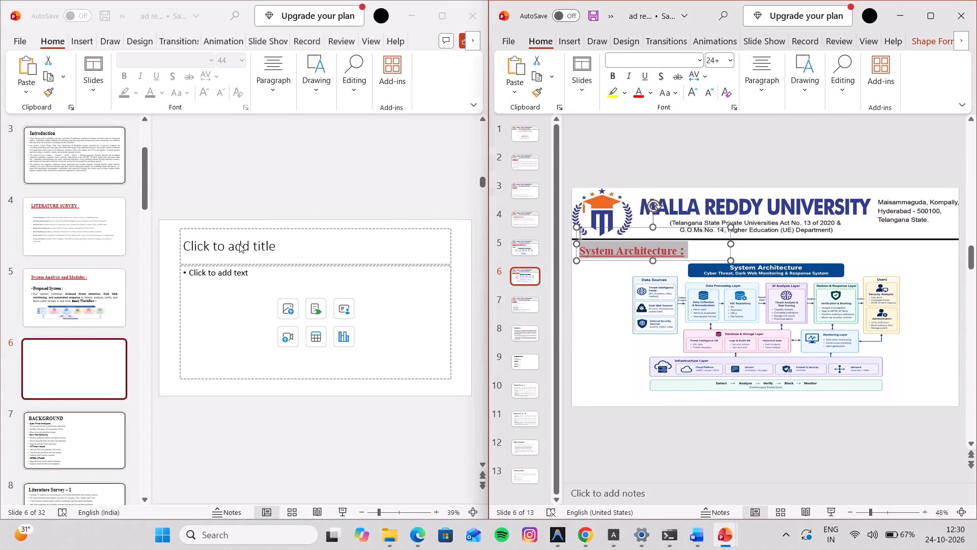
pyautogui.click(239, 244)
pyautogui.click(239, 244)
pyautogui.hotkey('ctrl', 'v')
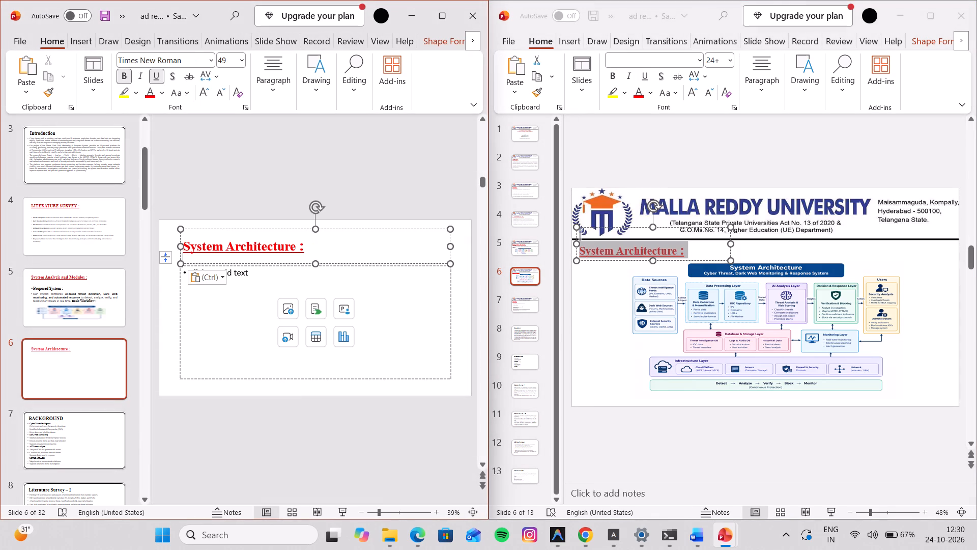
# Copy the System Architecture diagram from slide 6 of "ad review 1" into the body placeholder of slide 6 in "ad review 2".
pyautogui.click(239, 289)
pyautogui.click(716, 346)
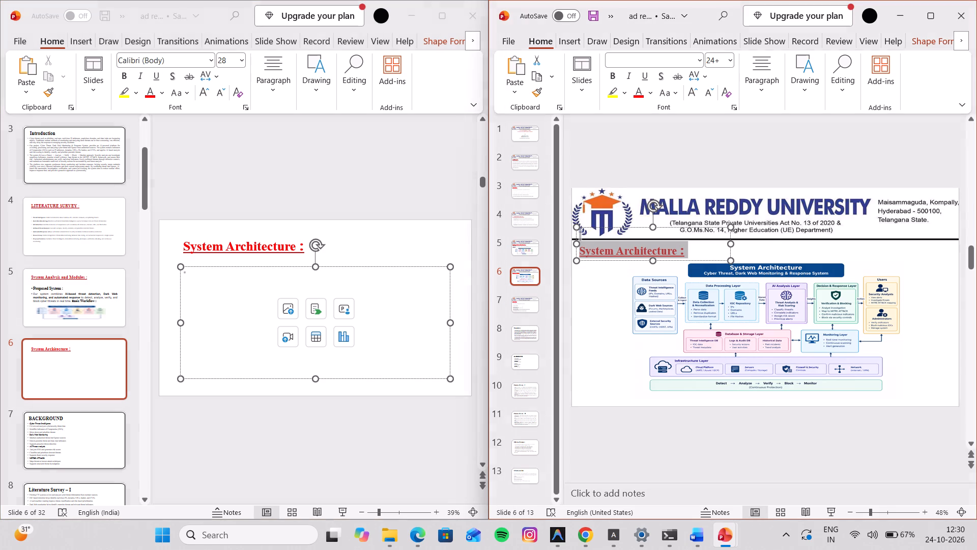
pyautogui.click(716, 346)
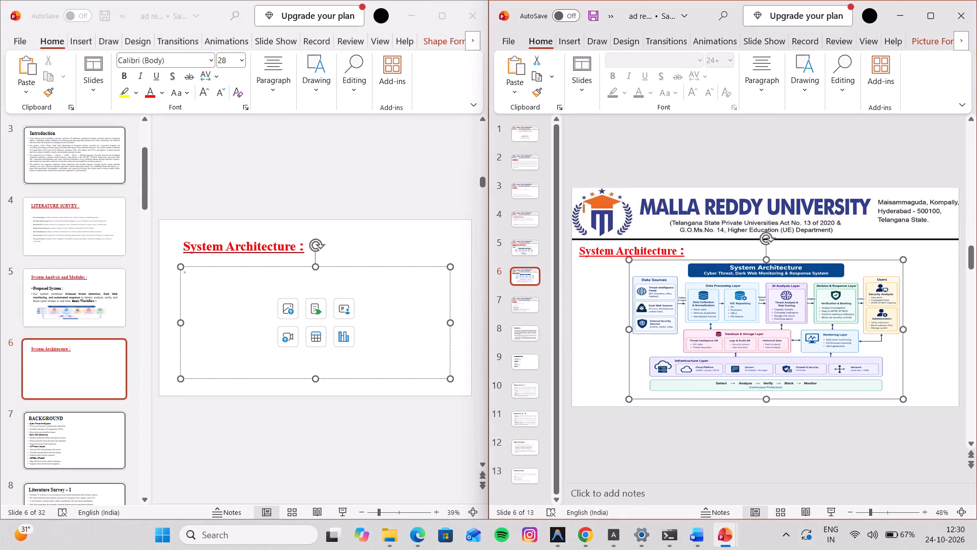
pyautogui.rightClick(716, 346)
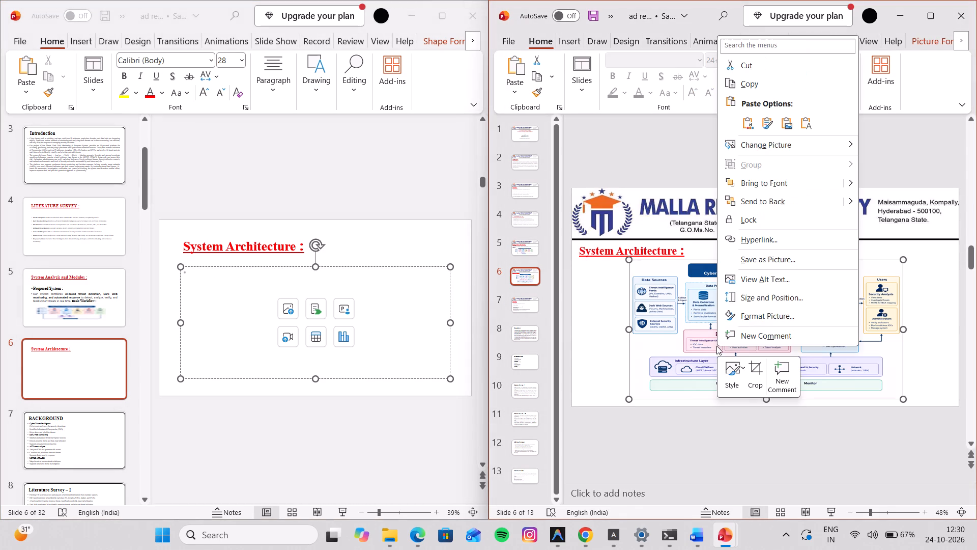
pyautogui.click(759, 85)
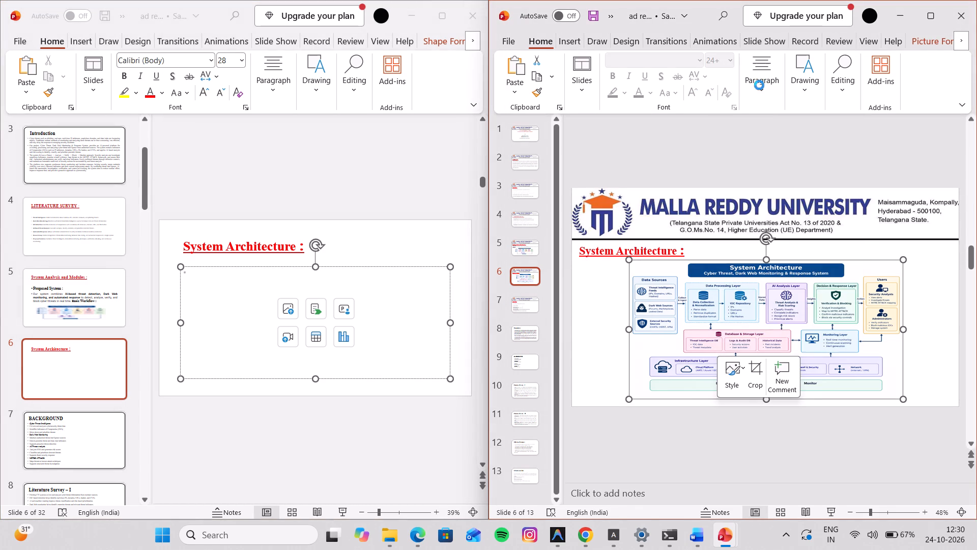
pyautogui.click(275, 314)
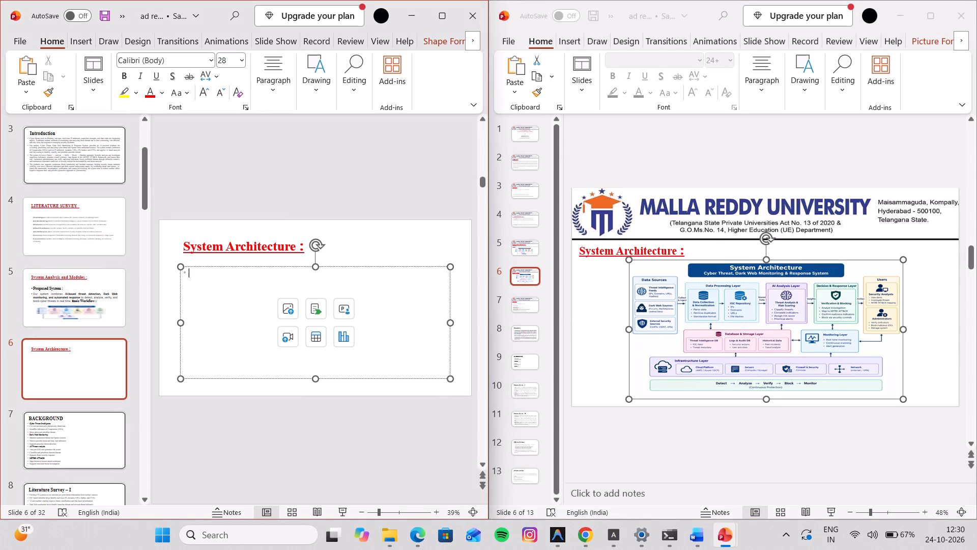
pyautogui.hotkey('ctrl', 'v')
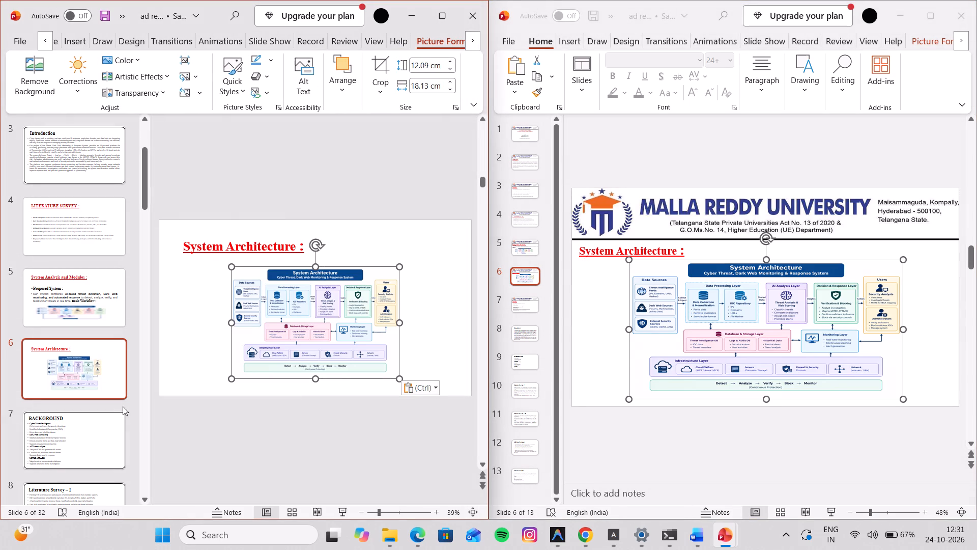
# Open slide 7, the Modules slide, in "ad review 1".
pyautogui.click(526, 299)
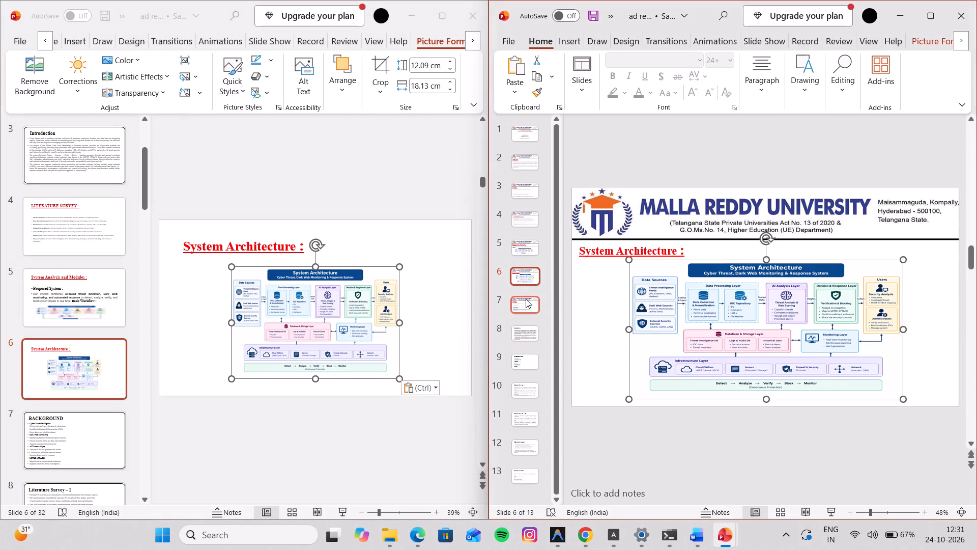
pyautogui.click(526, 299)
pyautogui.click(623, 292)
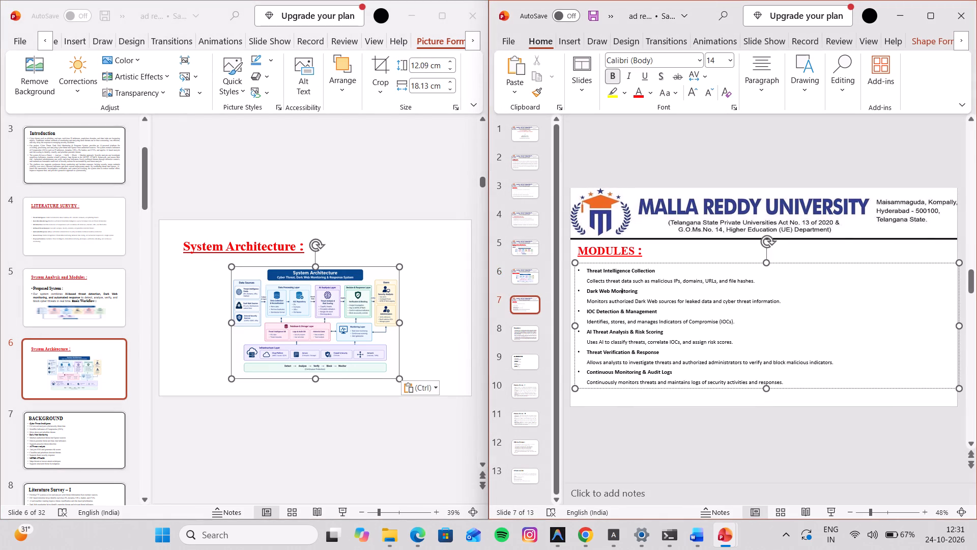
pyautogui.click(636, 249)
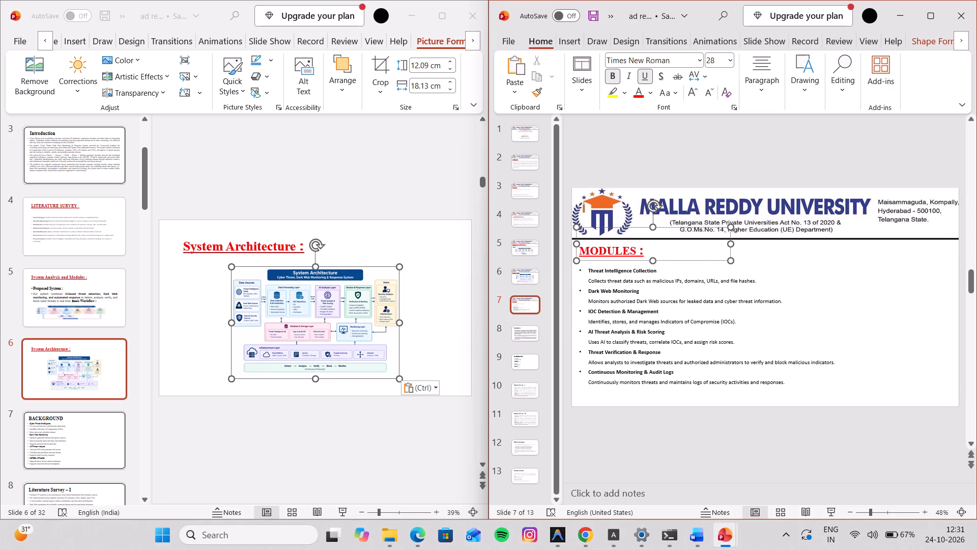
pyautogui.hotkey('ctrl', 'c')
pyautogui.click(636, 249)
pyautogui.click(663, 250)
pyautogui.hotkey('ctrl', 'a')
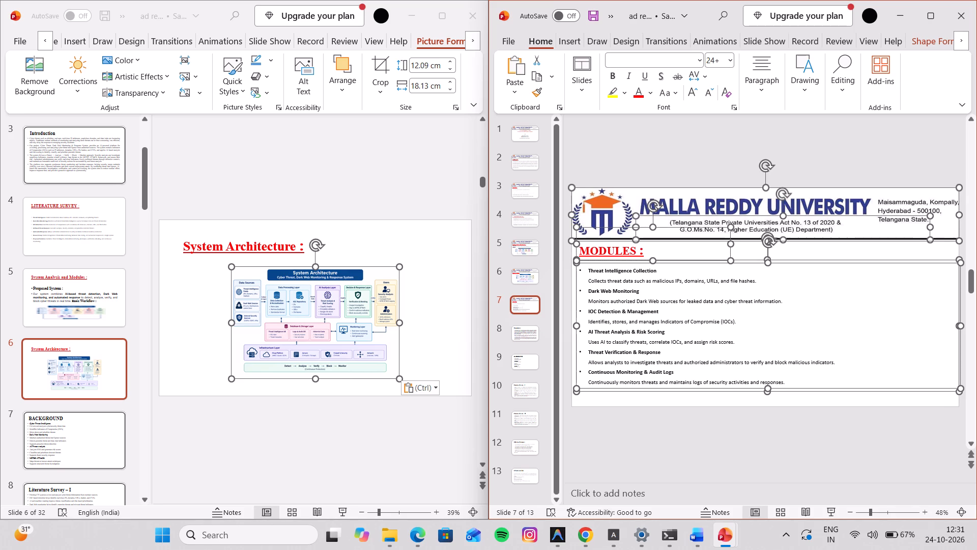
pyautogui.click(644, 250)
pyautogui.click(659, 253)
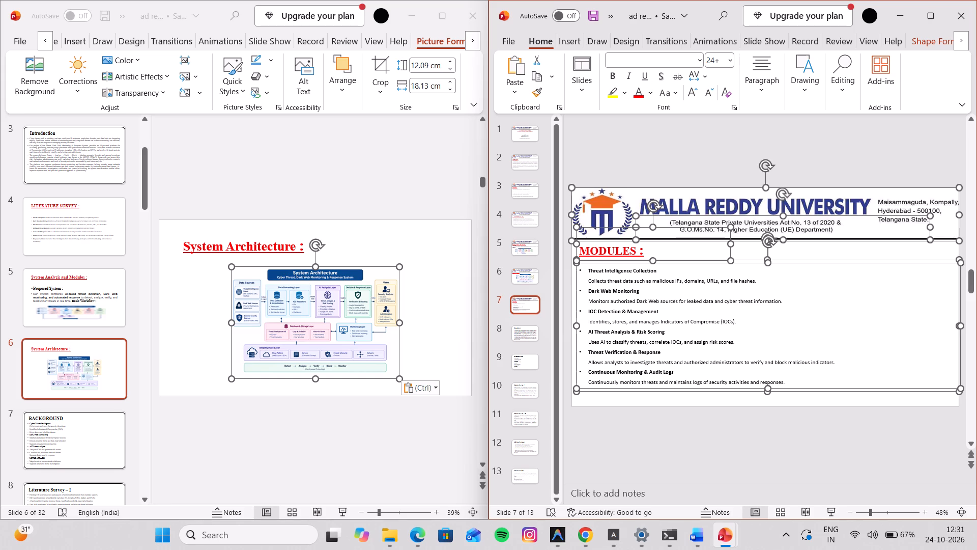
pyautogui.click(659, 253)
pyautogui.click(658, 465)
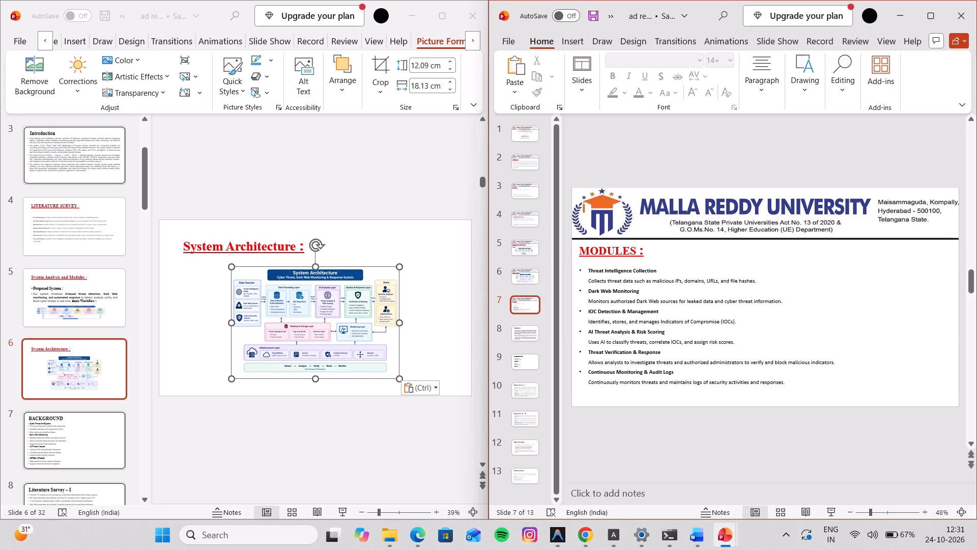
# Copy the full "MODULES :" heading text from "ad review 1" into the title placeholder of a new slide added after slide 6 in "ad review 2".
pyautogui.click(659, 252)
pyautogui.click(646, 245)
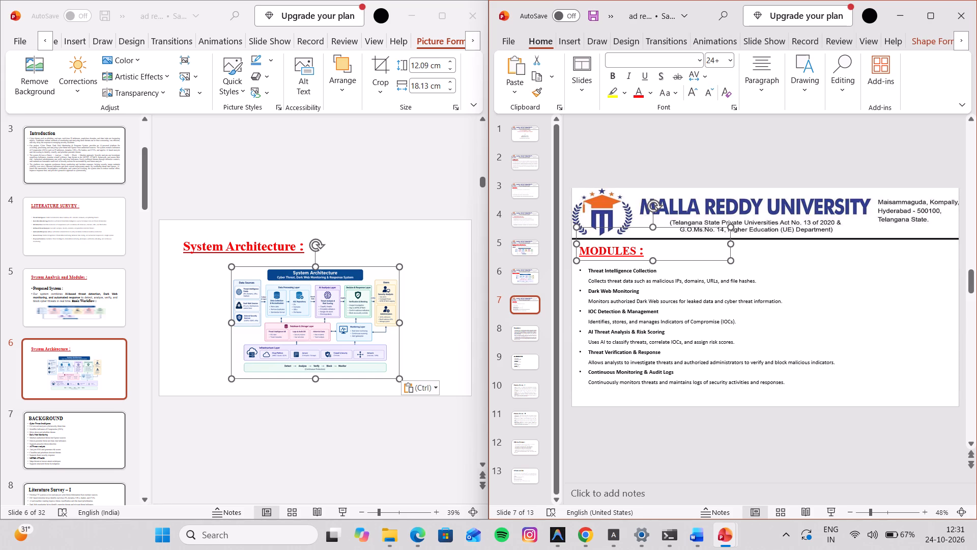
pyautogui.click(630, 250)
pyautogui.hotkey('ctrl', 'a')
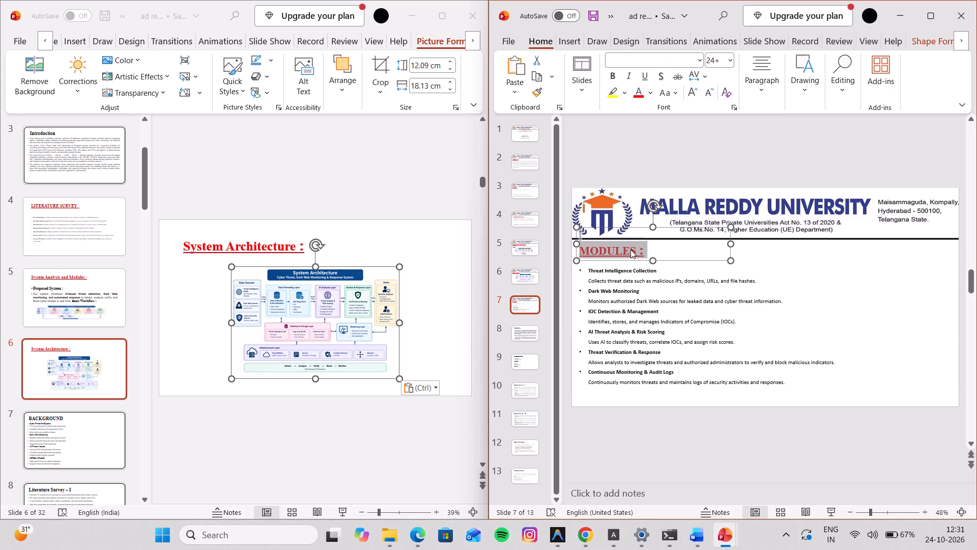
pyautogui.hotkey('ctrl', 'c')
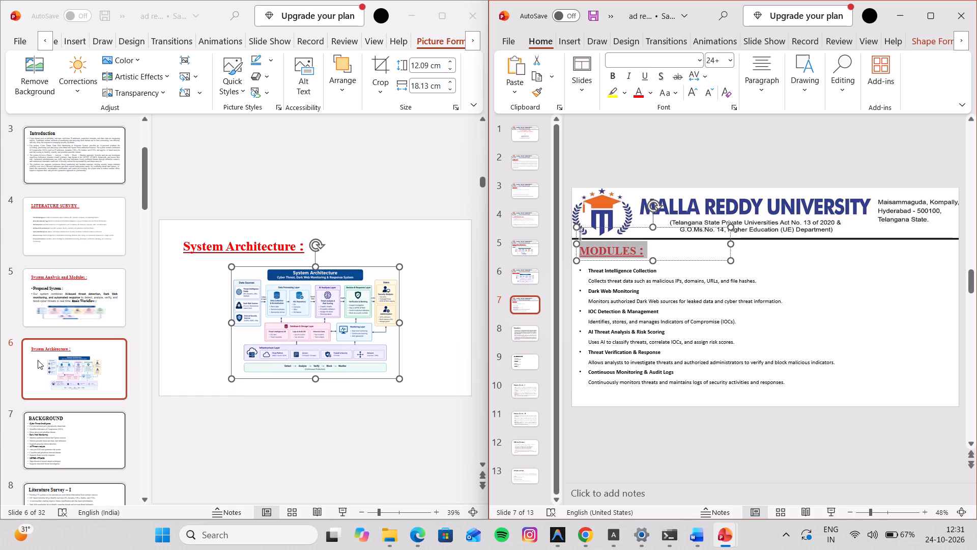
pyautogui.rightClick(38, 360)
pyautogui.rightClick(59, 365)
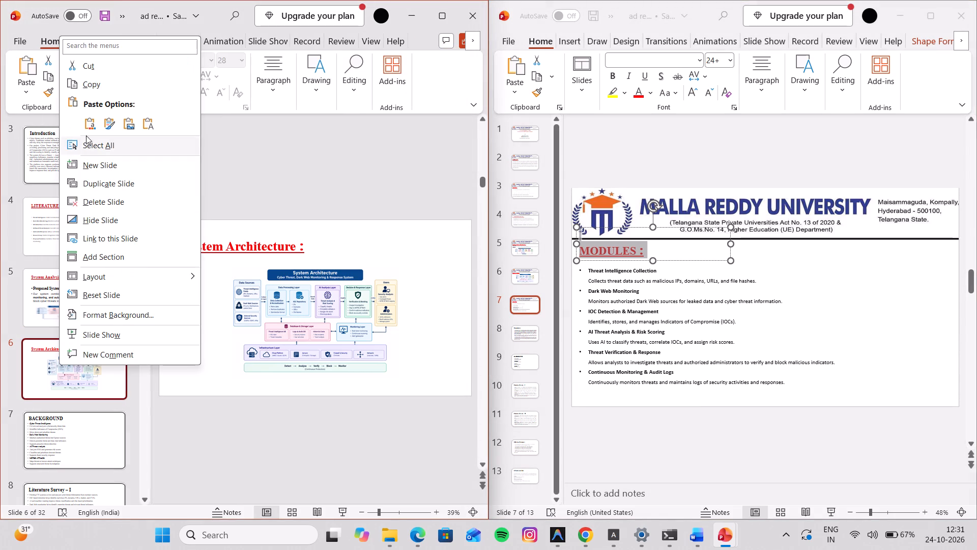
pyautogui.click(113, 160)
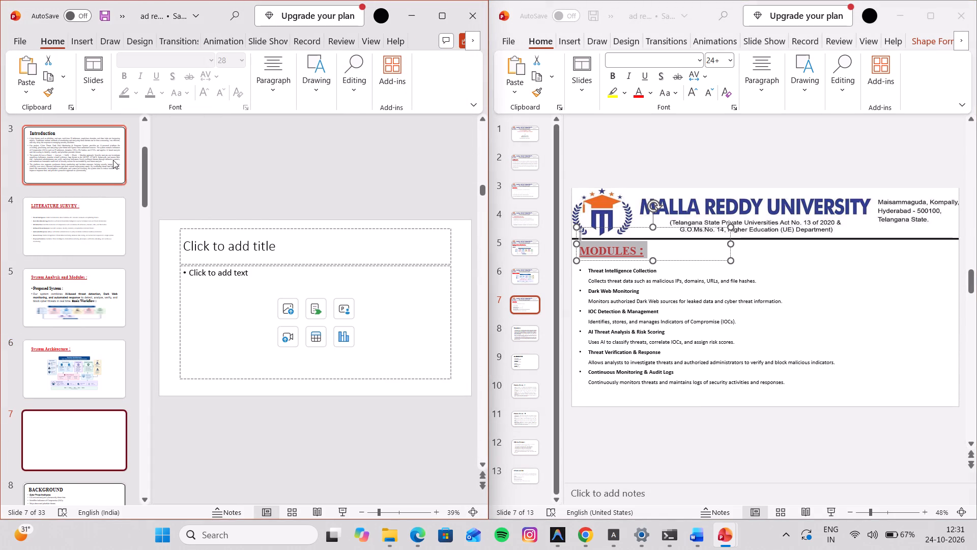
pyautogui.click(65, 431)
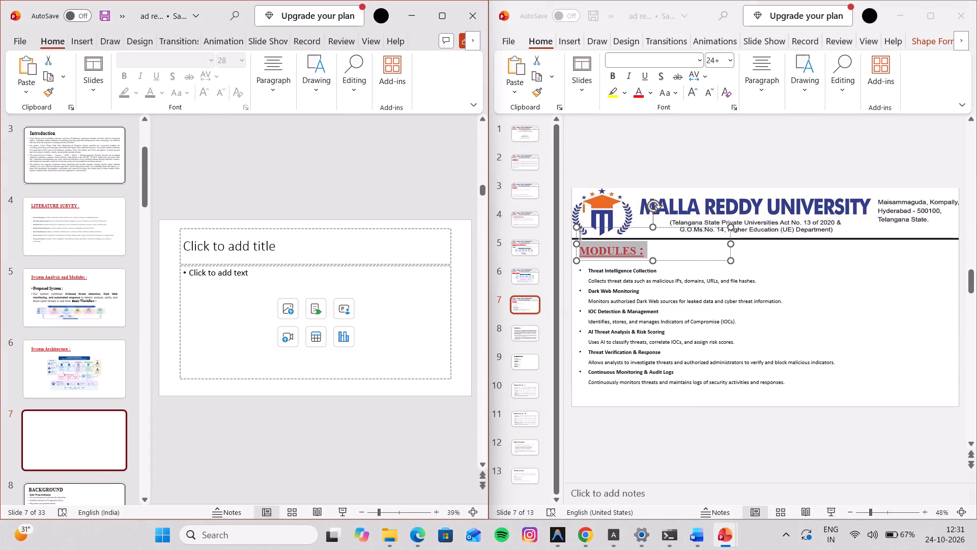
pyautogui.click(234, 241)
pyautogui.hotkey('ctrl', 'v')
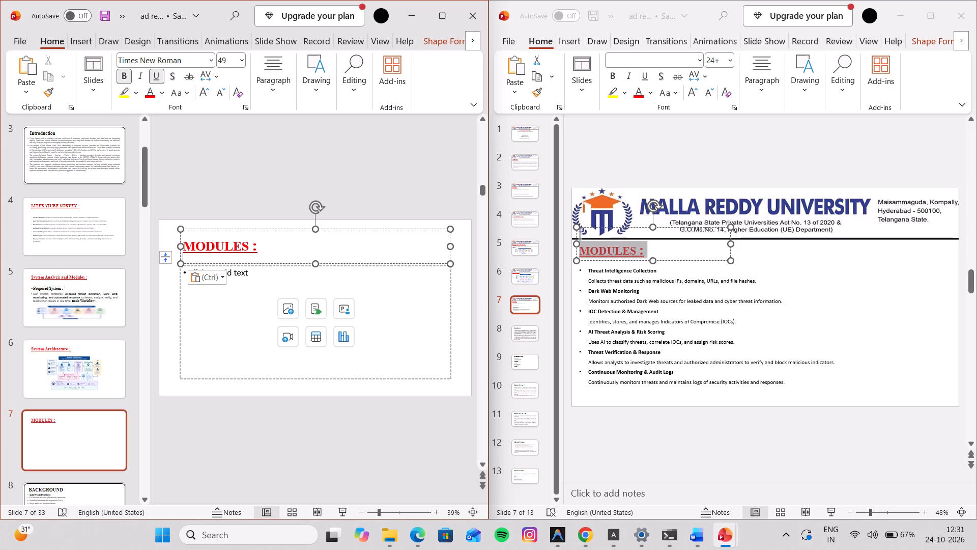
# Copy the entire modules description list from slide 7 of "ad review 1" into the body placeholder of slide 7 in "ad review 2".
pyautogui.click(659, 340)
pyautogui.click(659, 340)
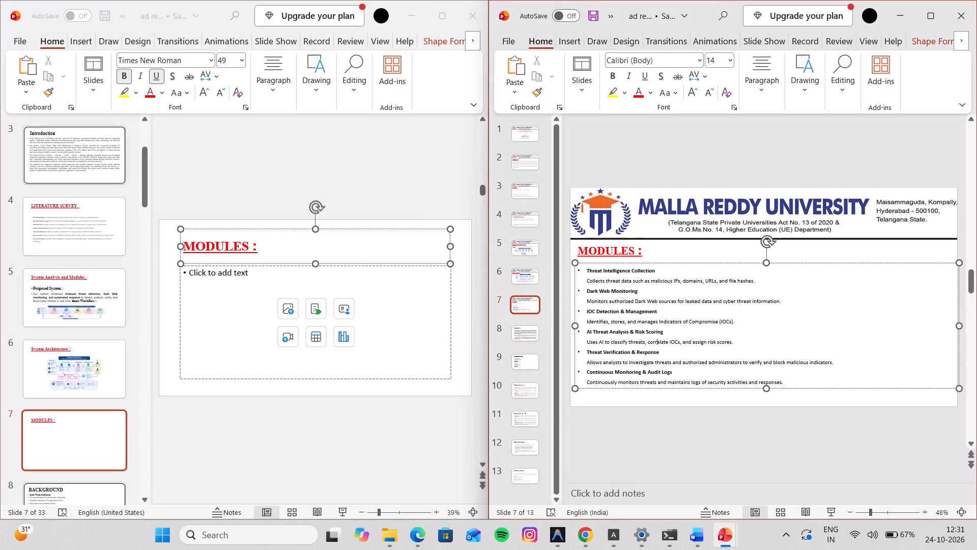
pyautogui.click(659, 340)
pyautogui.hotkey('ctrl', 'a')
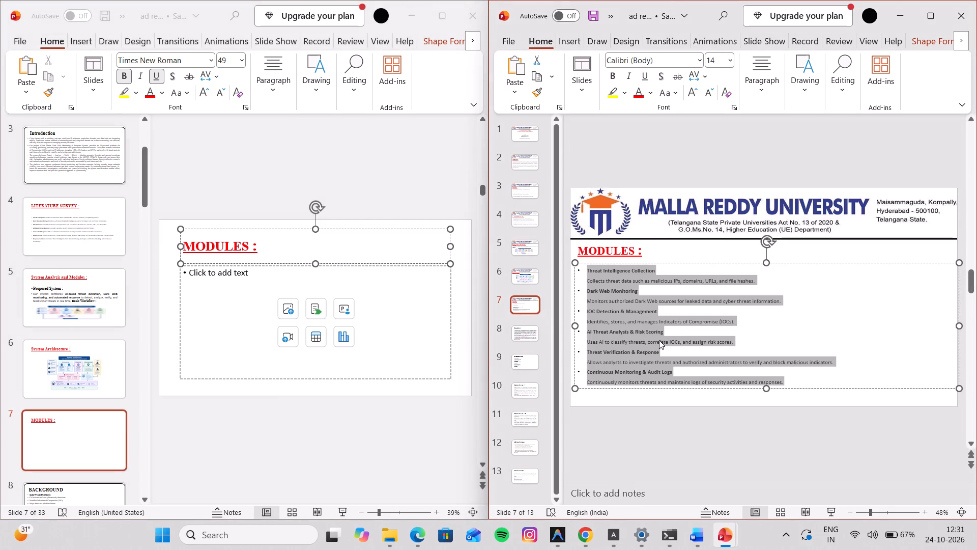
pyautogui.hotkey('ctrl', 'c')
pyautogui.click(66, 422)
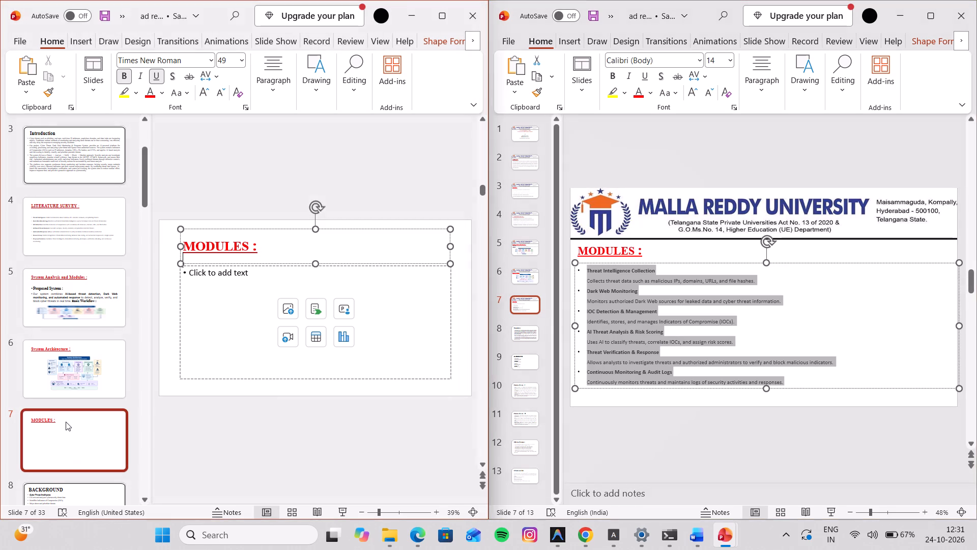
pyautogui.click(206, 340)
pyautogui.hotkey('ctrl', 'v')
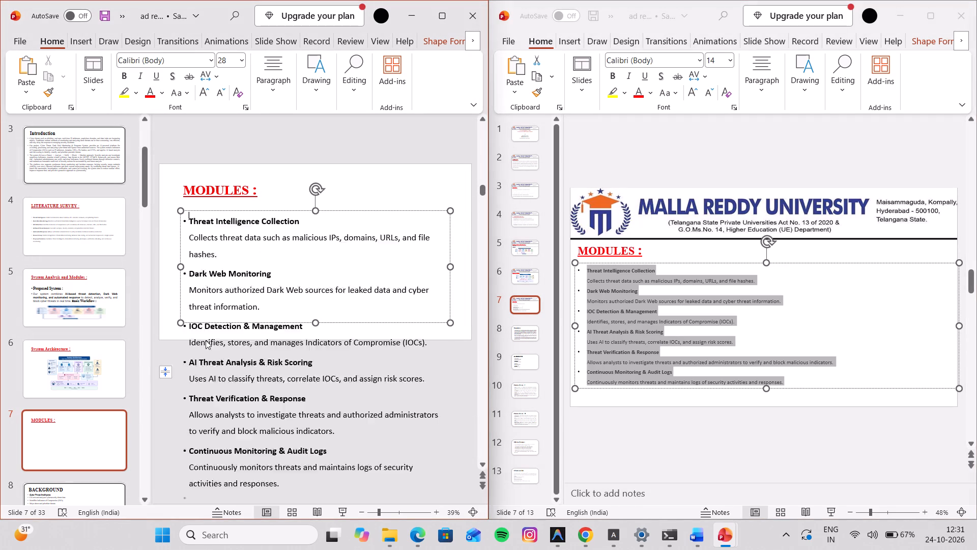
# Review the slides of "ad review 2" in order, from the title slide through Abstract and Introduction to Literature Survey.
pyautogui.scroll(8, 91, 331)
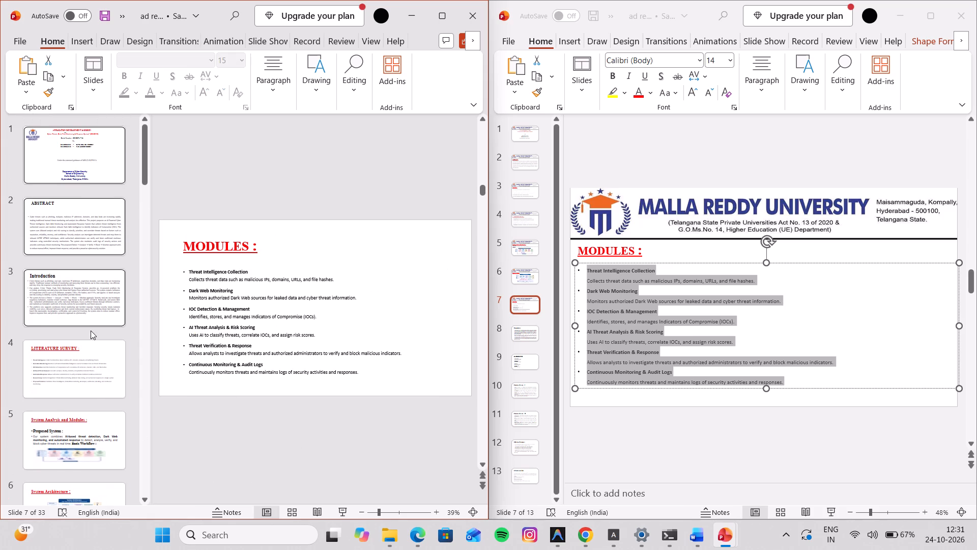
pyautogui.scroll(5, 91, 331)
pyautogui.click(64, 168)
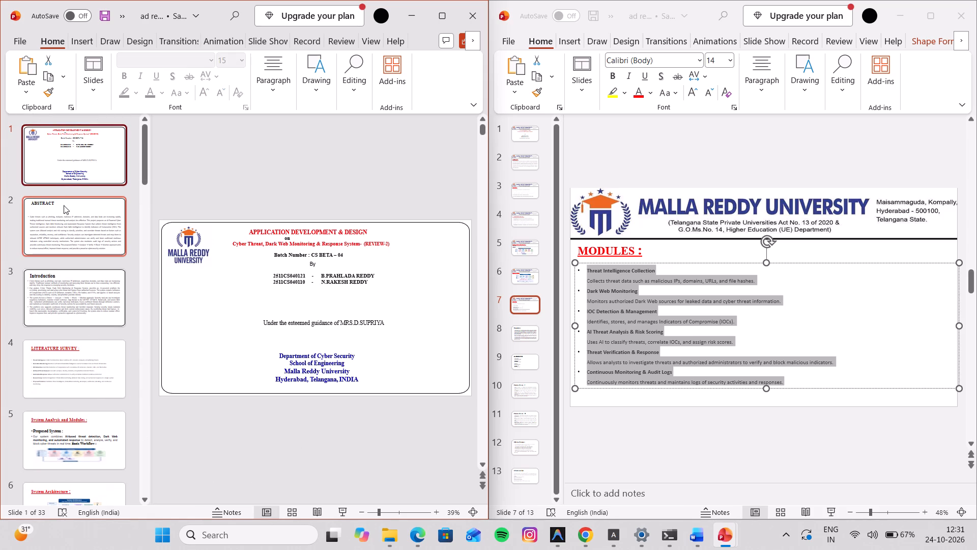
pyautogui.click(64, 216)
pyautogui.click(60, 286)
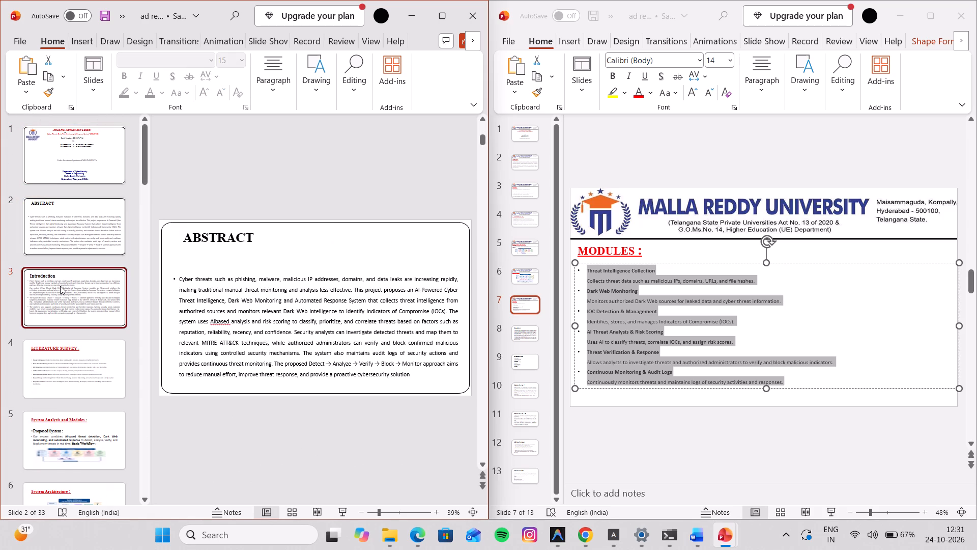
pyautogui.click(64, 354)
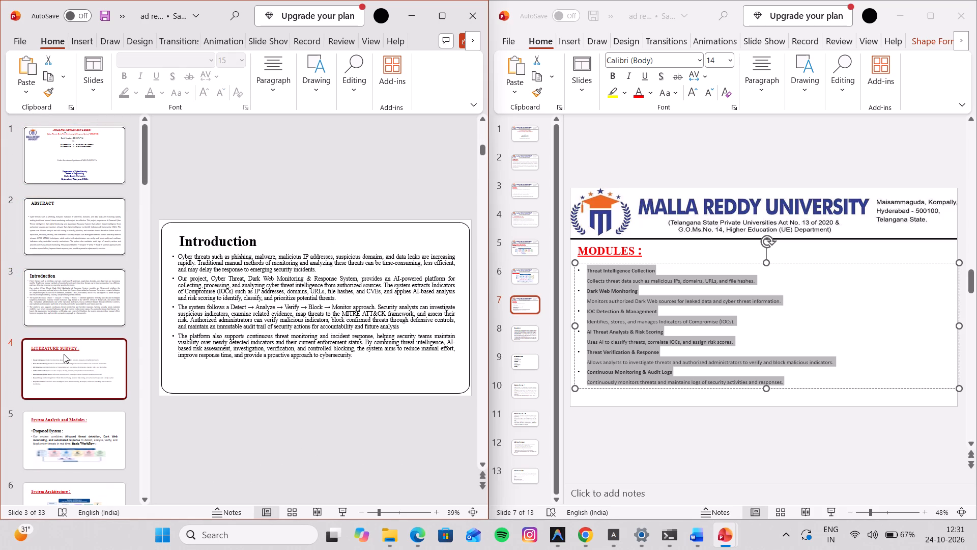